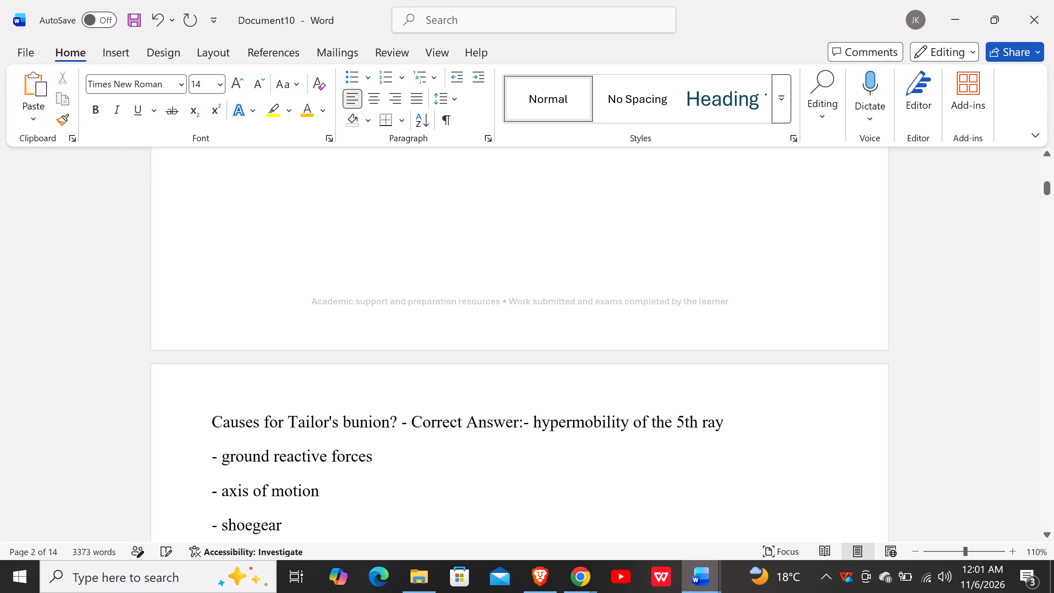
Insert the missing spaces on page 2 so the text reads "shoe gear" and "Answer: hypertrophy".
{"action": "left_click", "coordinate": [1049, 498]}
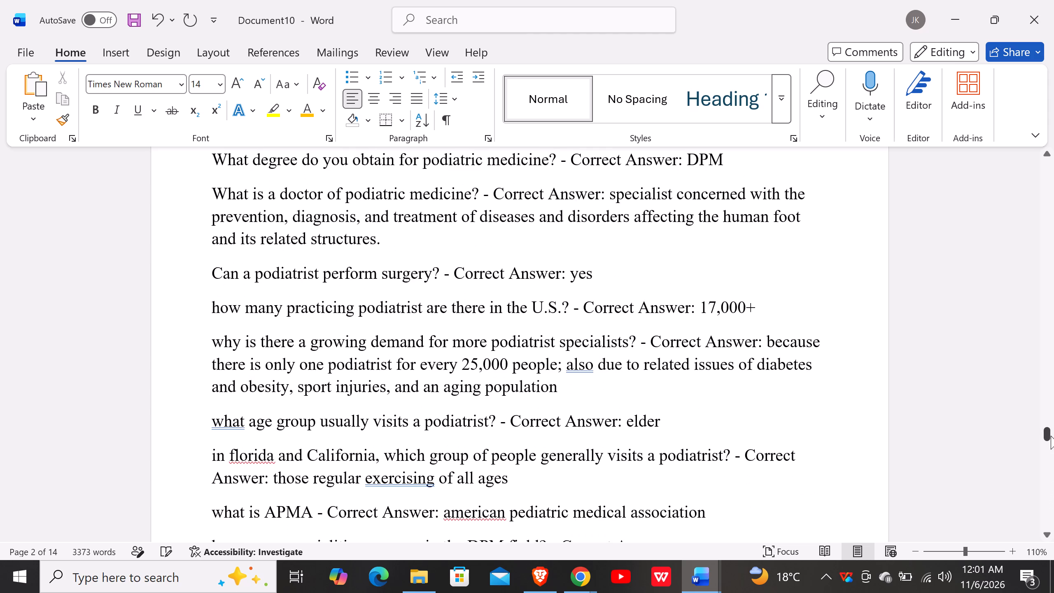
{"action": "left_click_drag", "start_coordinate": [1049, 434], "coordinate": [1041, 511]}
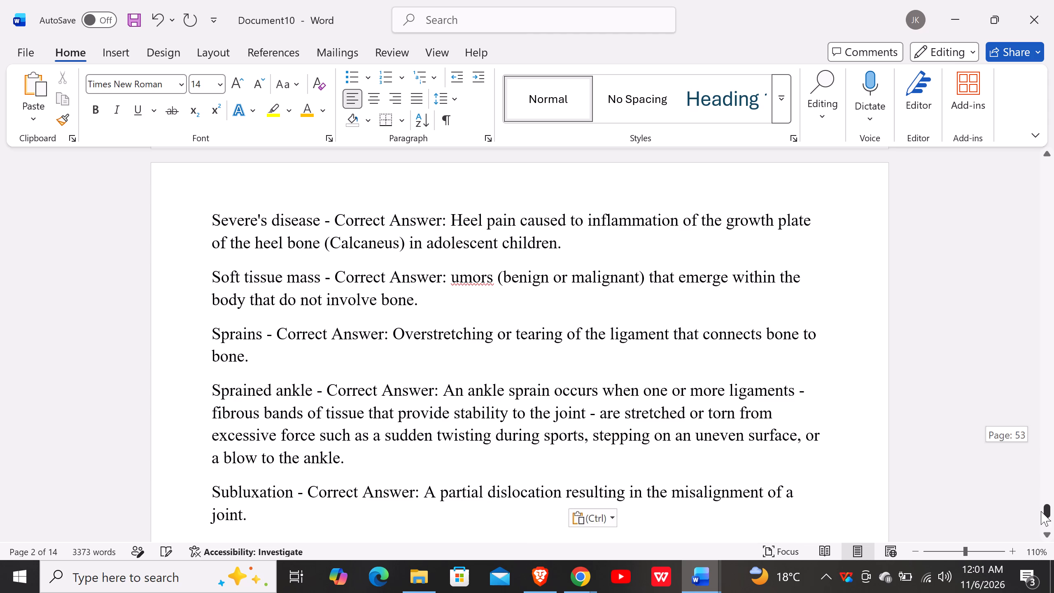
{"action": "left_click_drag", "start_coordinate": [1041, 511], "coordinate": [1053, 23]}
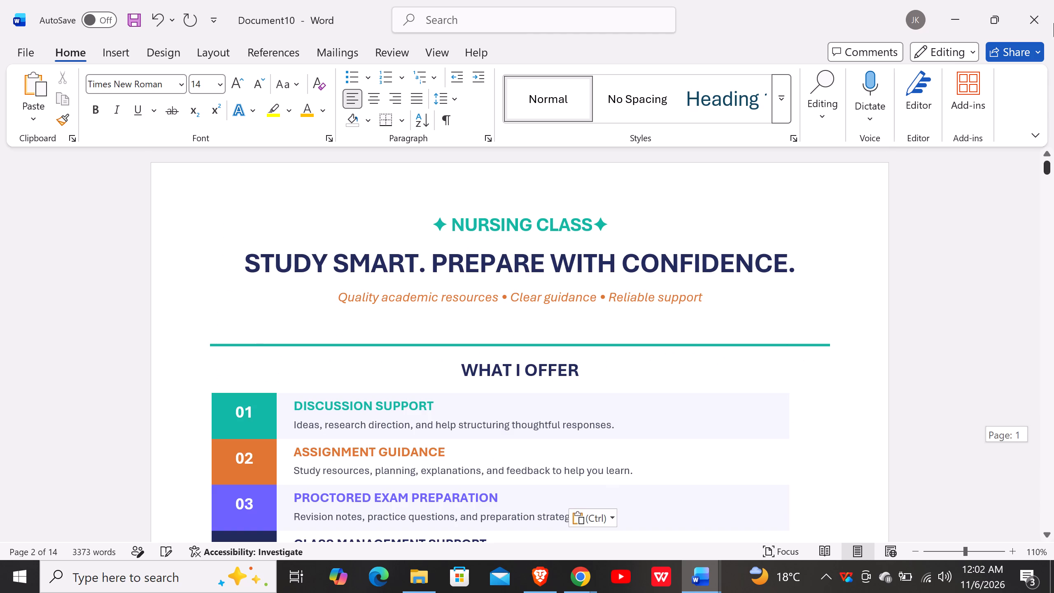
{"action": "left_click_drag", "start_coordinate": [1053, 23], "coordinate": [1053, 15]}
{"action": "scroll", "coordinate": [329, 269], "scroll_direction": "down", "scroll_amount": 20}
{"action": "scroll", "coordinate": [329, 269], "scroll_direction": "down", "scroll_amount": 2}
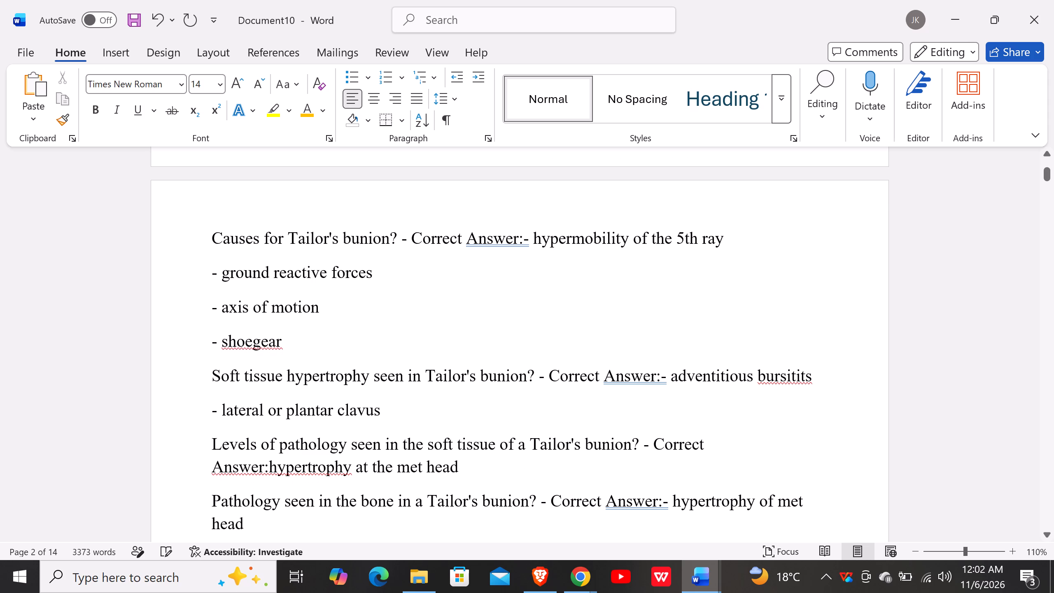
{"action": "left_click", "coordinate": [253, 342]}
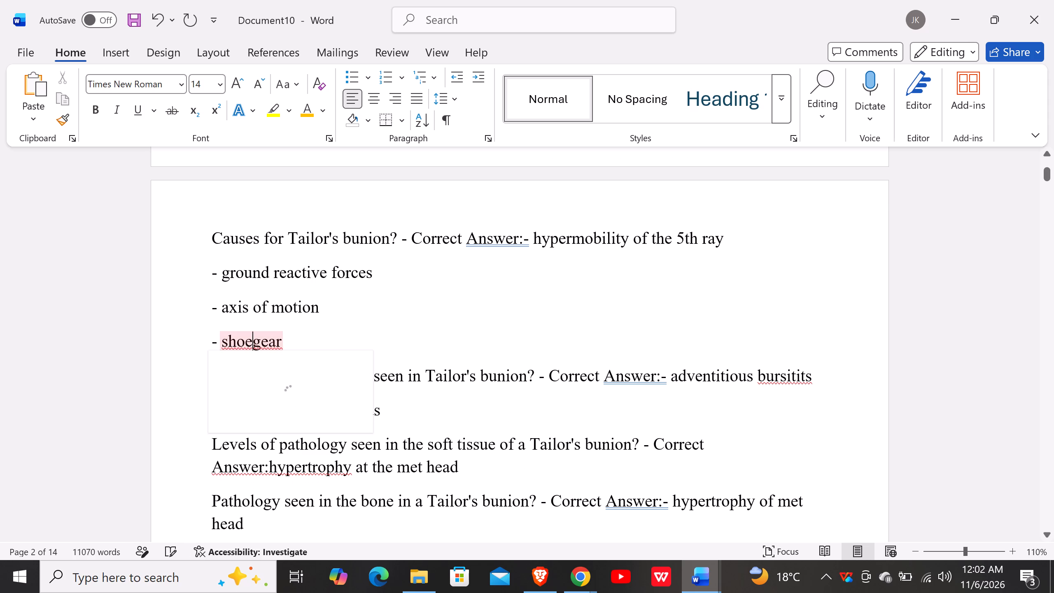
{"action": "key", "text": "space"}
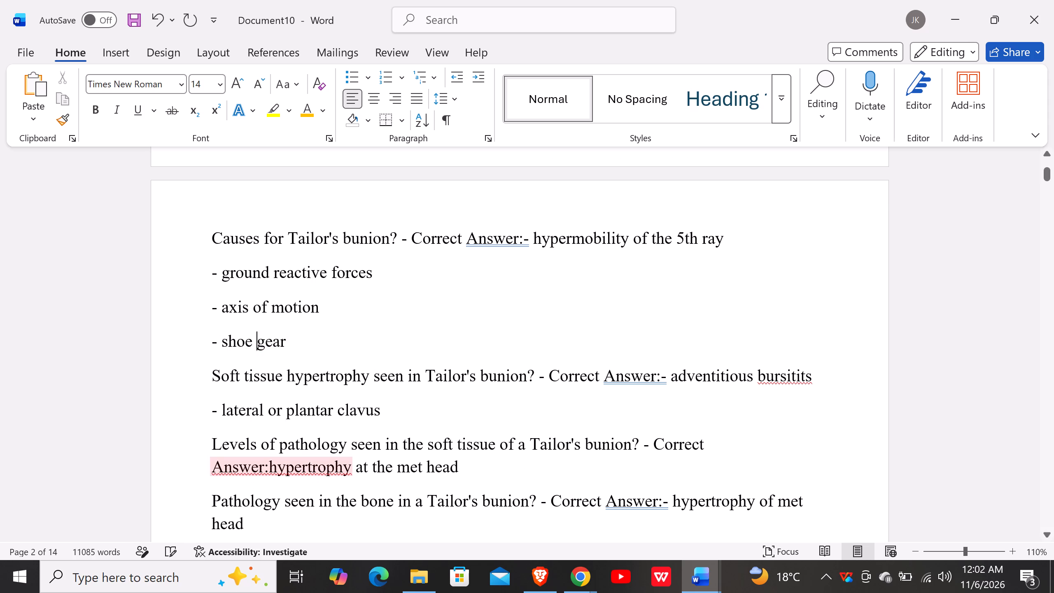
{"action": "left_click", "coordinate": [268, 467]}
{"action": "key", "text": "space"}
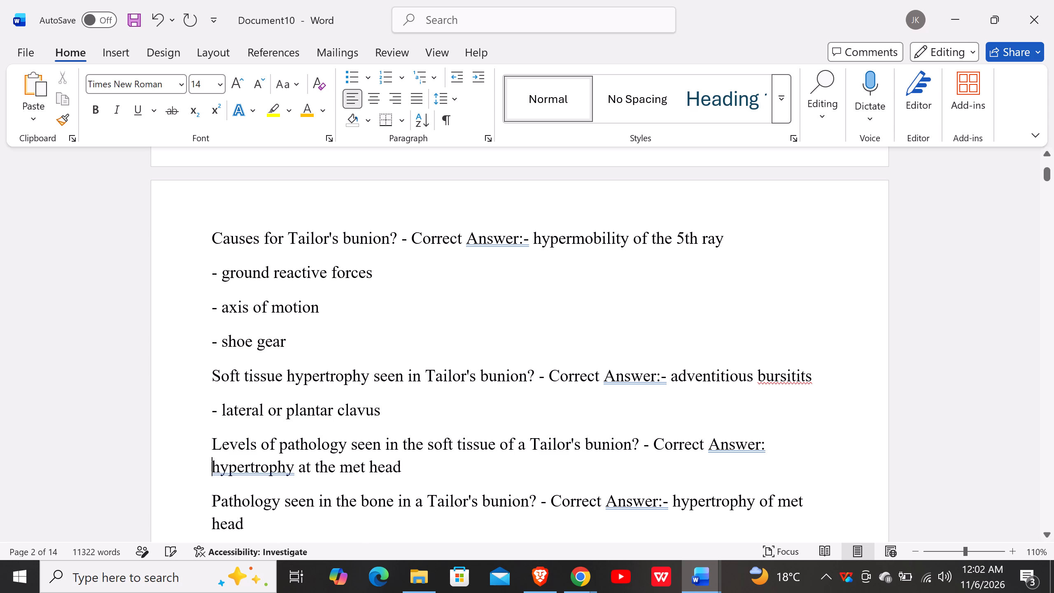
Replace the misspelled "bursitits" in the soft tissue hypertrophy answer with "bursitis".
{"action": "left_click", "coordinate": [786, 376]}
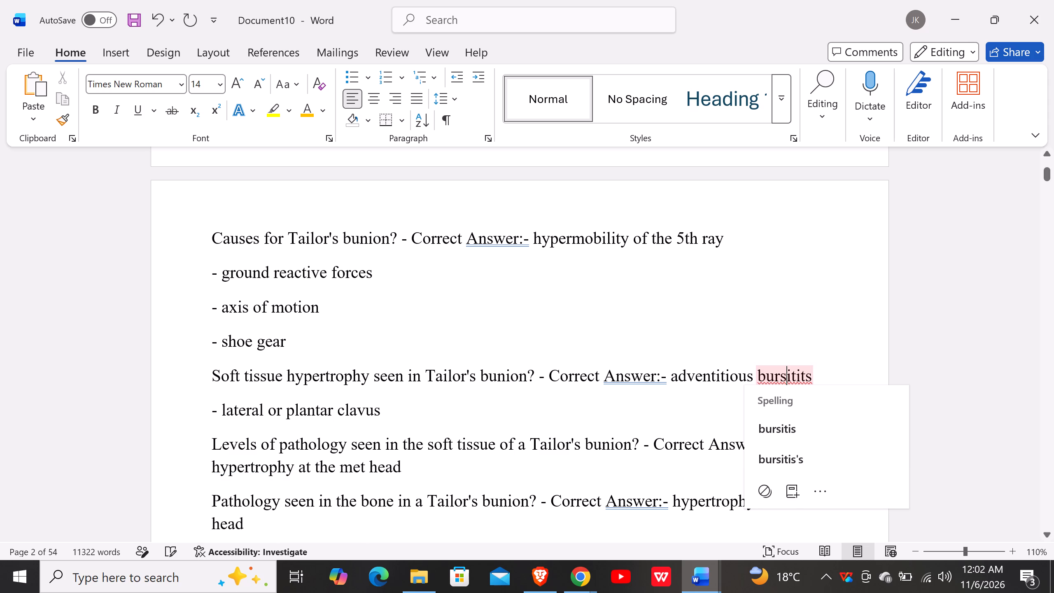
{"action": "left_click", "coordinate": [778, 424]}
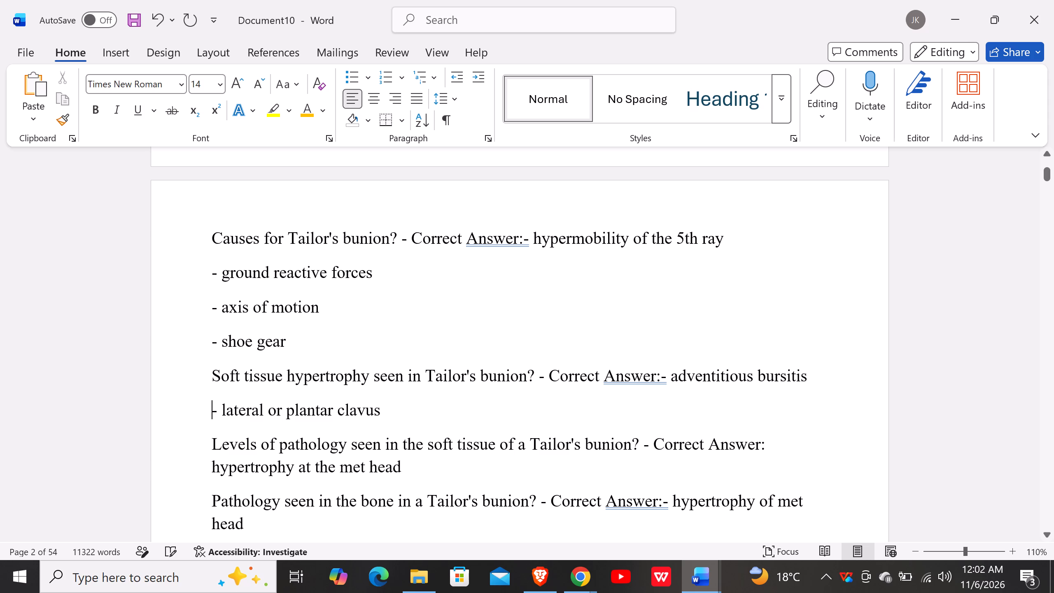
Review the cover page and the opening questions on page 2 of the document.
{"action": "scroll", "coordinate": [349, 410], "scroll_direction": "down", "scroll_amount": 5}
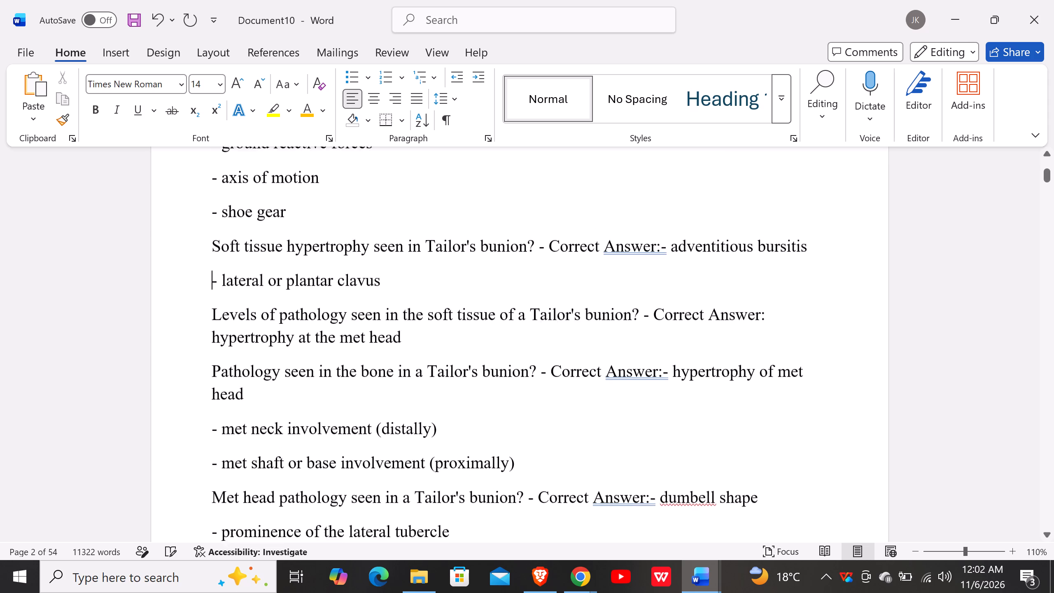
{"action": "scroll", "coordinate": [349, 409], "scroll_direction": "up", "scroll_amount": 10}
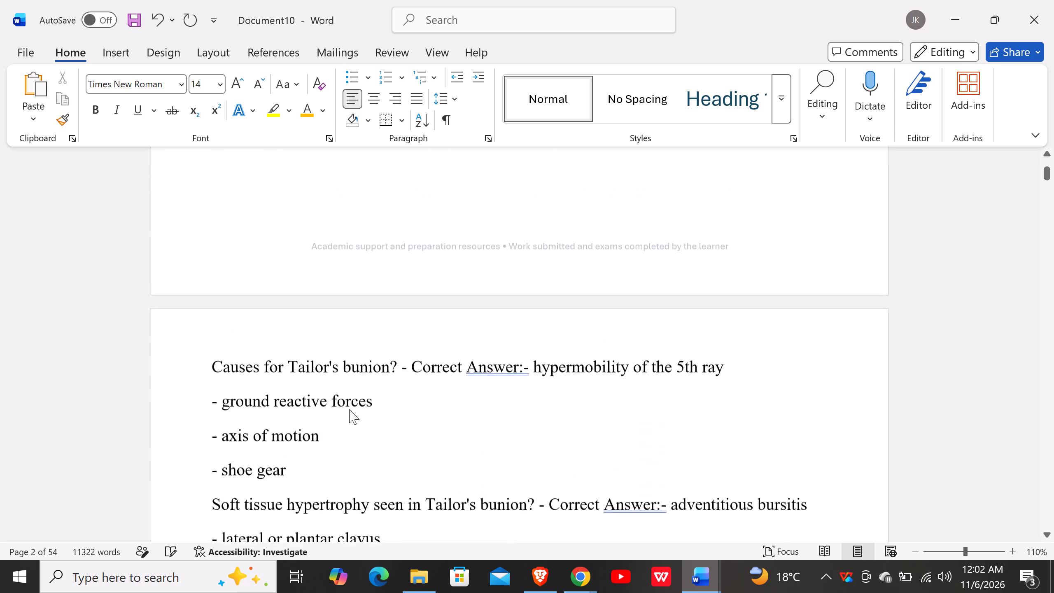
{"action": "scroll", "coordinate": [349, 409], "scroll_direction": "up", "scroll_amount": 16}
{"action": "scroll", "coordinate": [349, 409], "scroll_direction": "up", "scroll_amount": 5}
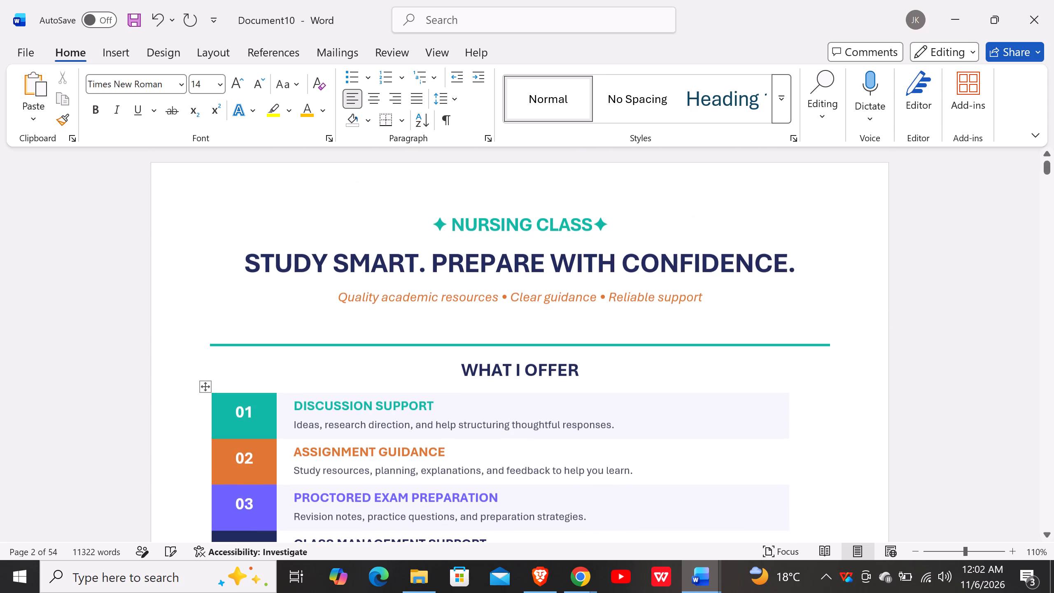
{"action": "scroll", "coordinate": [349, 409], "scroll_direction": "up", "scroll_amount": 10}
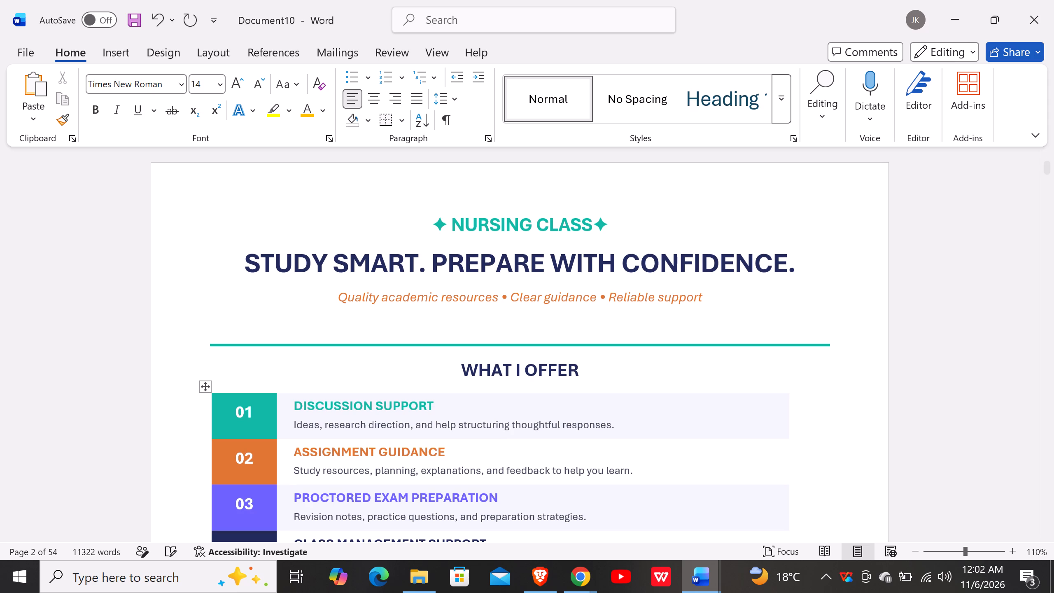
{"action": "scroll", "coordinate": [433, 393], "scroll_direction": "down", "scroll_amount": 17}
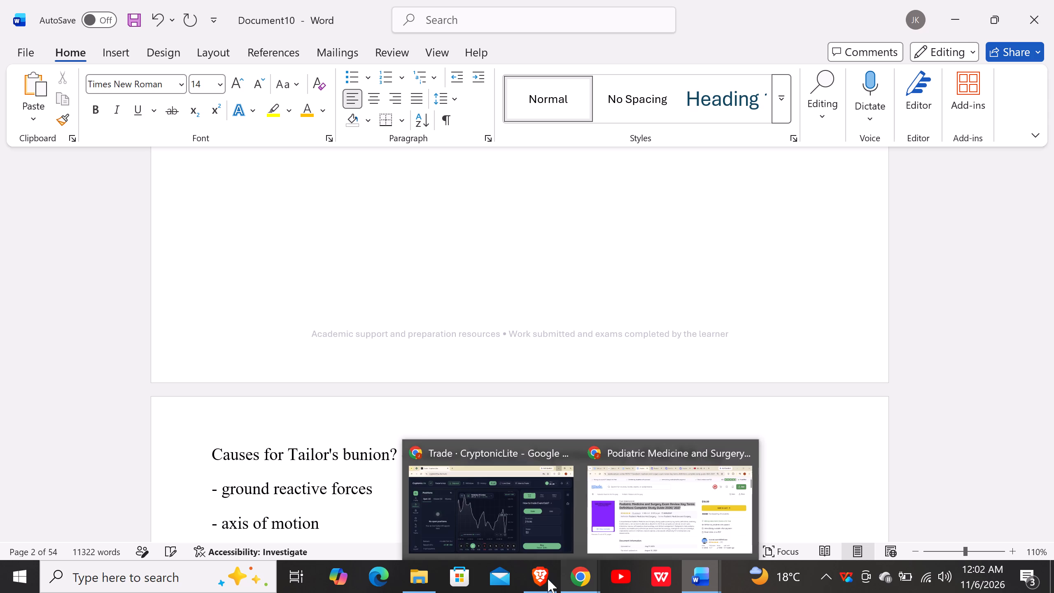
Switch to Brave and examine the Quizlet sets Podiatric Medical Assistant Test, Podiatry Class Notes Lectures 1-3 and Podiatric Medicine.
{"action": "left_click", "coordinate": [555, 532]}
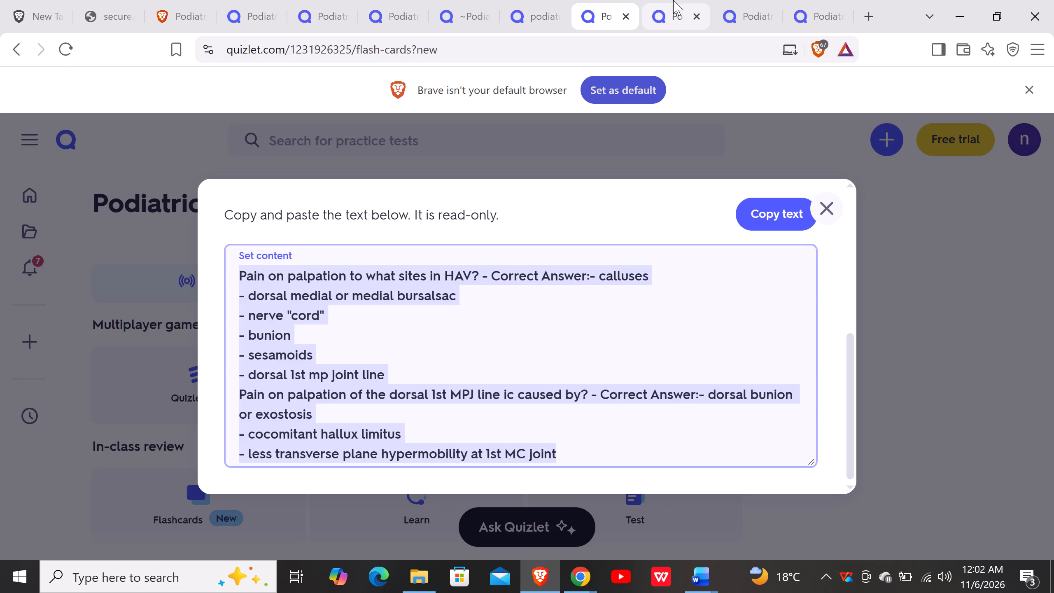
{"action": "left_click", "coordinate": [673, 0]}
{"action": "scroll", "coordinate": [566, 300], "scroll_direction": "down", "scroll_amount": 5}
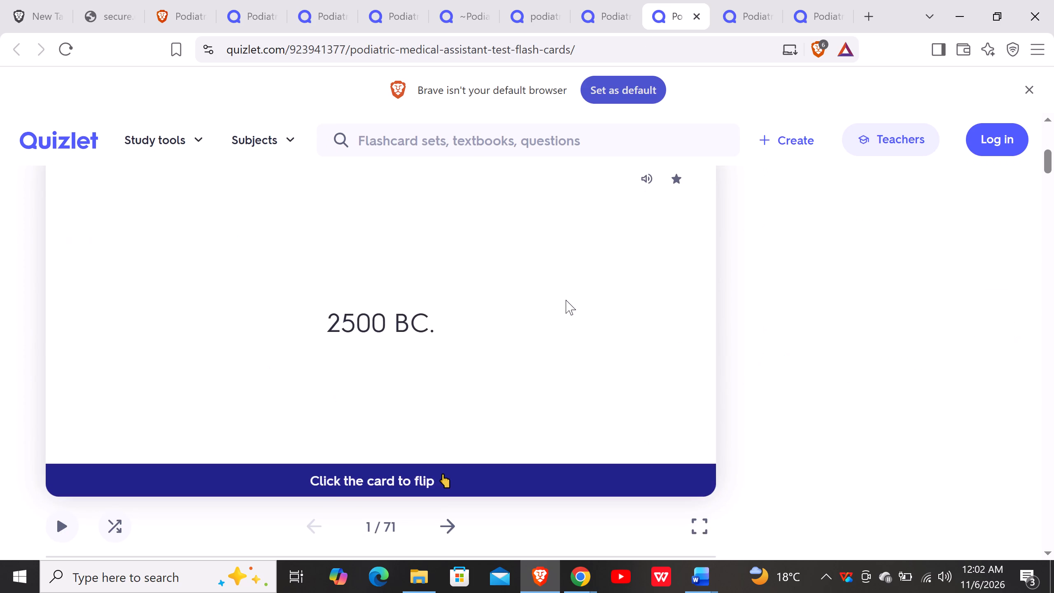
{"action": "scroll", "coordinate": [566, 300], "scroll_direction": "down", "scroll_amount": 1}
{"action": "scroll", "coordinate": [565, 300], "scroll_direction": "up", "scroll_amount": 7}
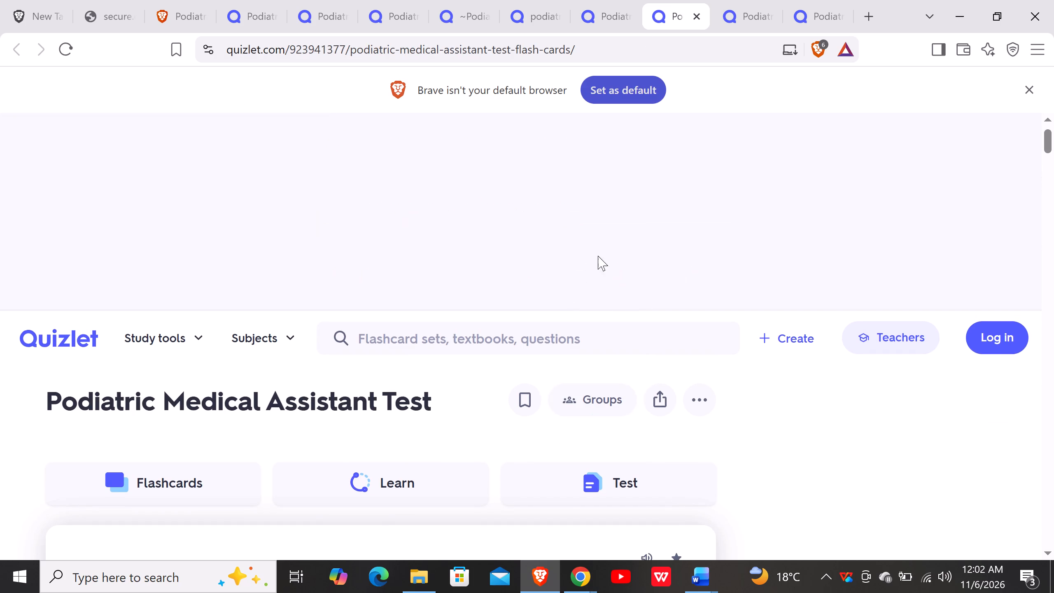
{"action": "left_click", "coordinate": [750, 9]}
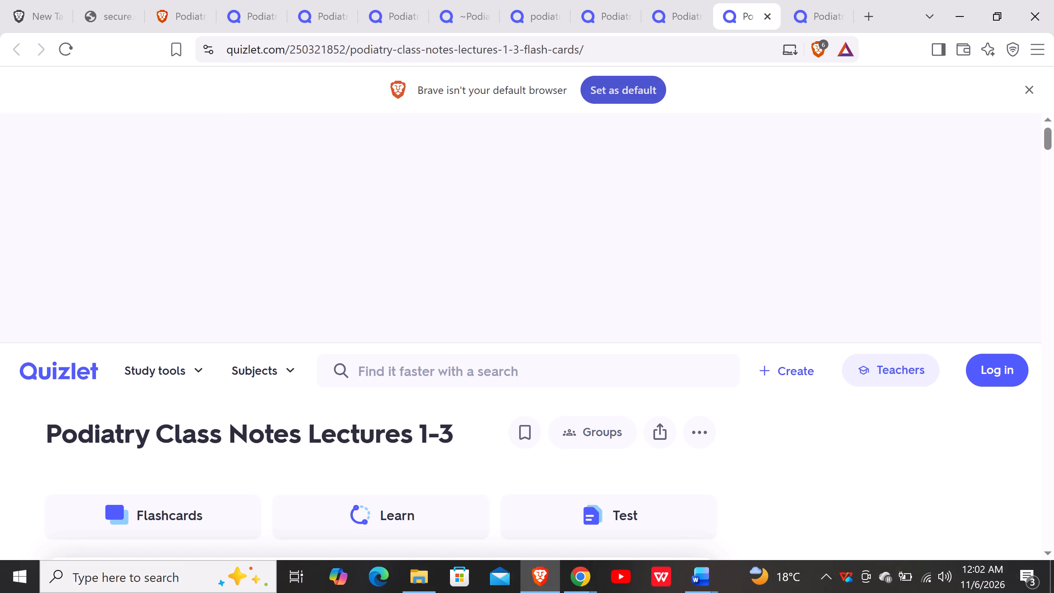
{"action": "scroll", "coordinate": [571, 365], "scroll_direction": "down", "scroll_amount": 6}
{"action": "scroll", "coordinate": [571, 363], "scroll_direction": "up", "scroll_amount": 3}
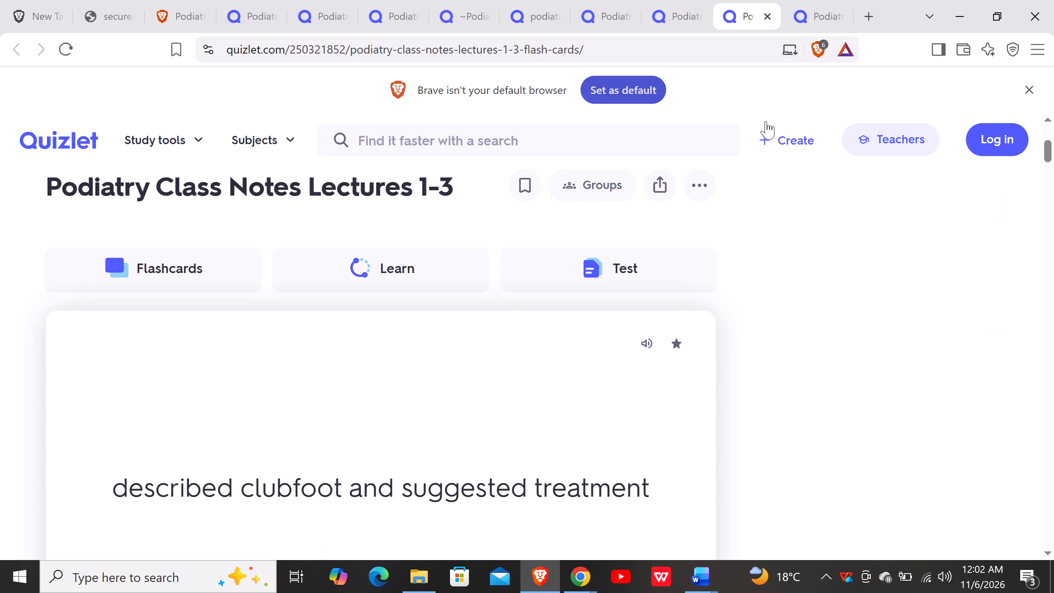
{"action": "left_click", "coordinate": [811, 10]}
{"action": "scroll", "coordinate": [509, 428], "scroll_direction": "down", "scroll_amount": 4}
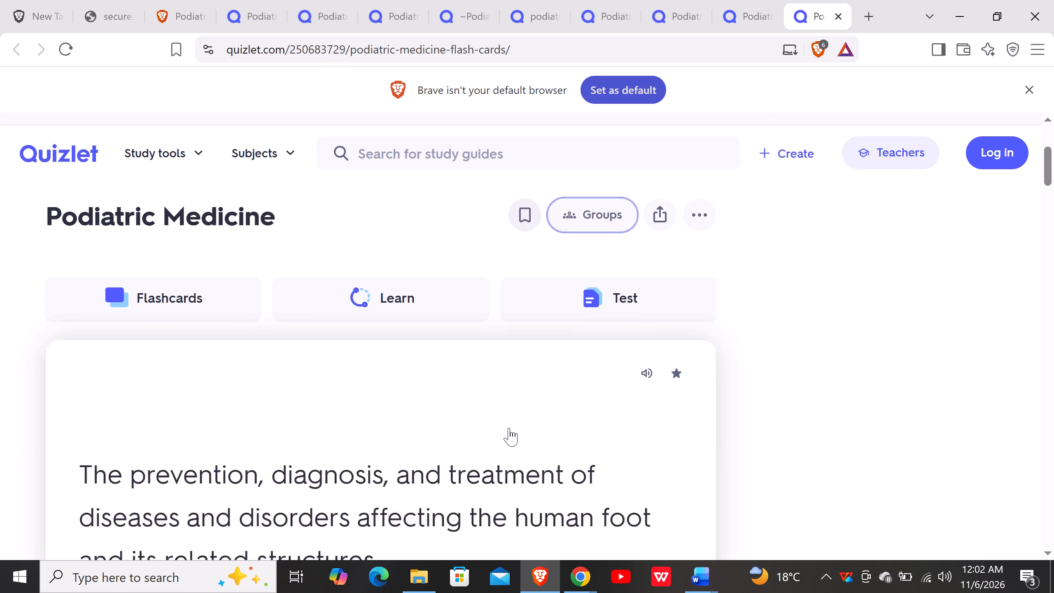
{"action": "scroll", "coordinate": [509, 428], "scroll_direction": "down", "scroll_amount": 3}
{"action": "scroll", "coordinate": [509, 428], "scroll_direction": "up", "scroll_amount": 4}
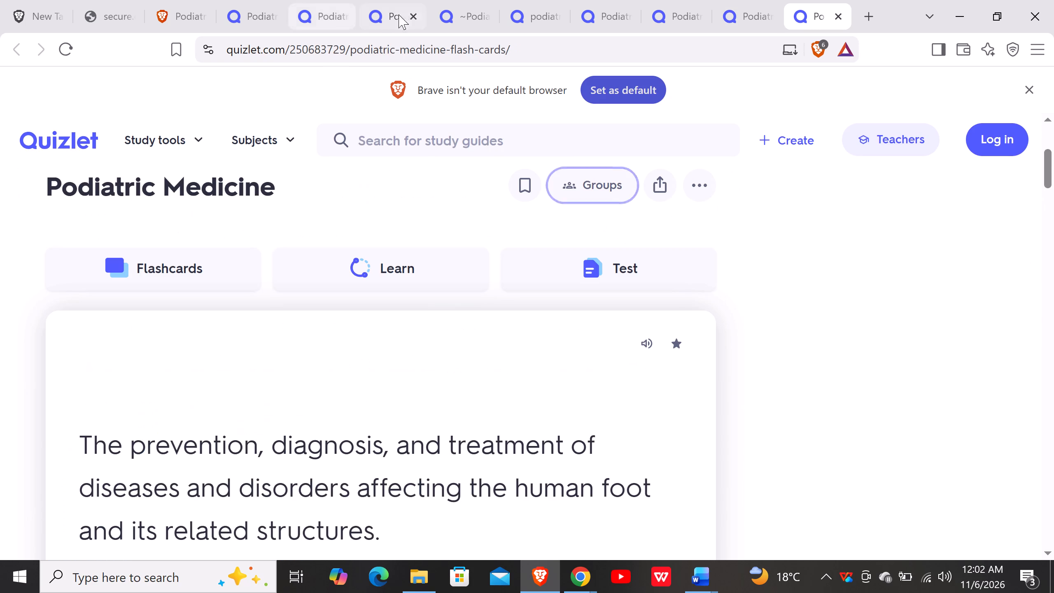
Close the Quizlet tab whose title begins with "~Podi".
{"action": "left_click", "coordinate": [481, 11]}
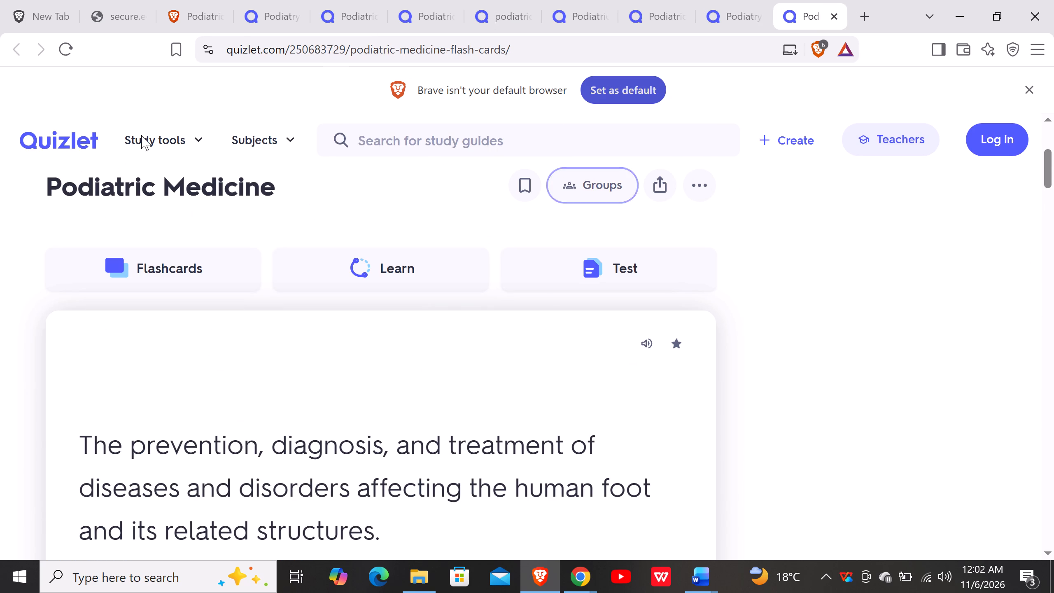
Close the exported text of the Podiatric Medicine and Surgery Exam 2 Review set and copy its full title.
{"action": "left_click", "coordinate": [353, 18]}
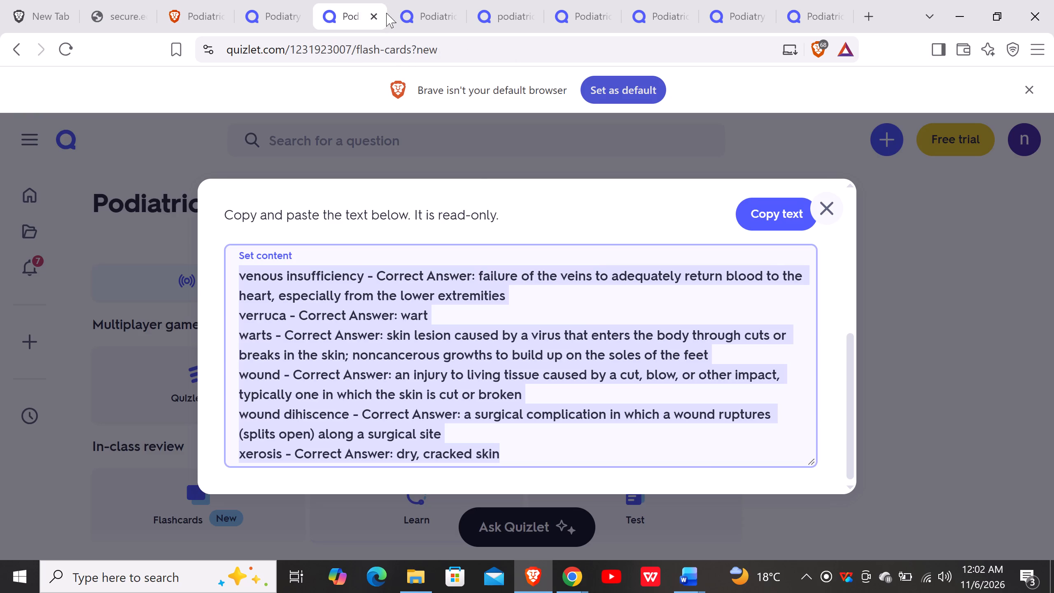
{"action": "left_click", "coordinate": [430, 14]}
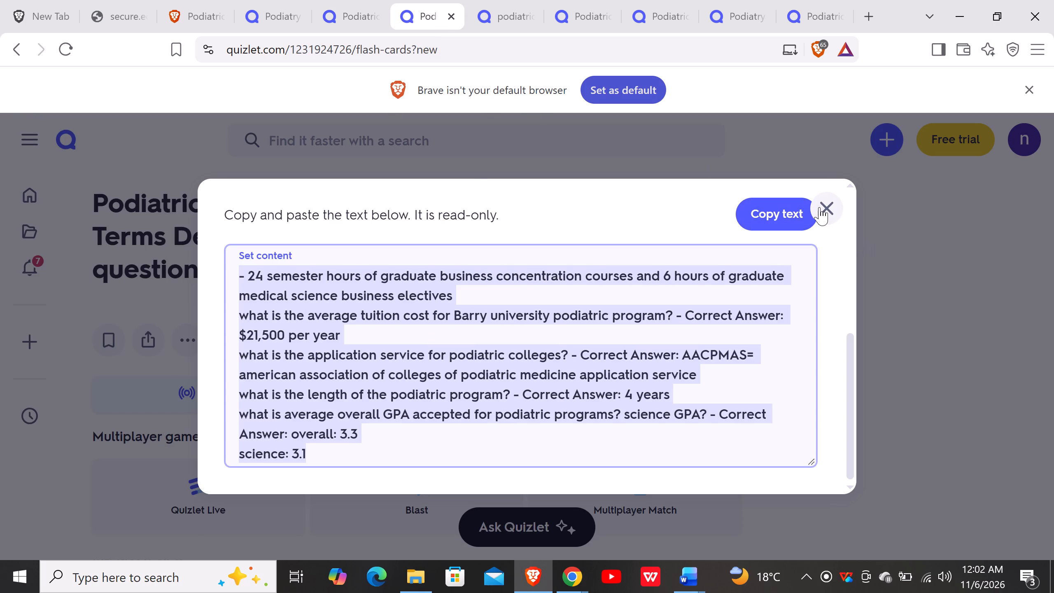
{"action": "left_click", "coordinate": [819, 207]}
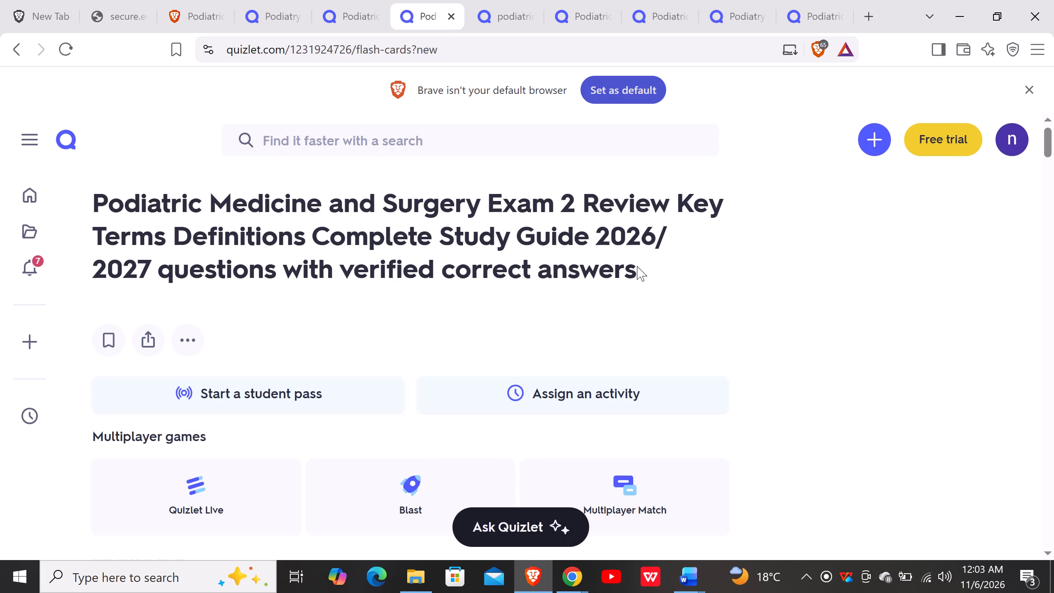
{"action": "left_click_drag", "start_coordinate": [637, 266], "coordinate": [89, 213]}
{"action": "right_click", "coordinate": [120, 208]}
{"action": "left_click", "coordinate": [263, 225]}
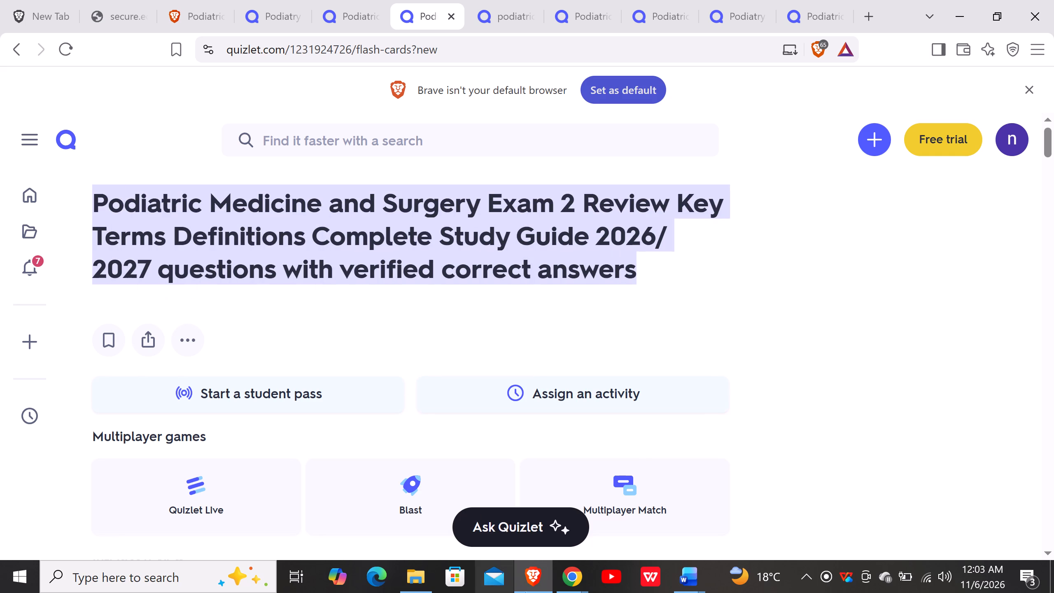
Switch to Word and paste the copied title below "STUDY SMART. PREPARE WITH CONFIDENCE." on the cover page, without extra trailing lines.
{"action": "left_click", "coordinate": [845, 518]}
{"action": "scroll", "coordinate": [775, 459], "scroll_direction": "up", "scroll_amount": 2}
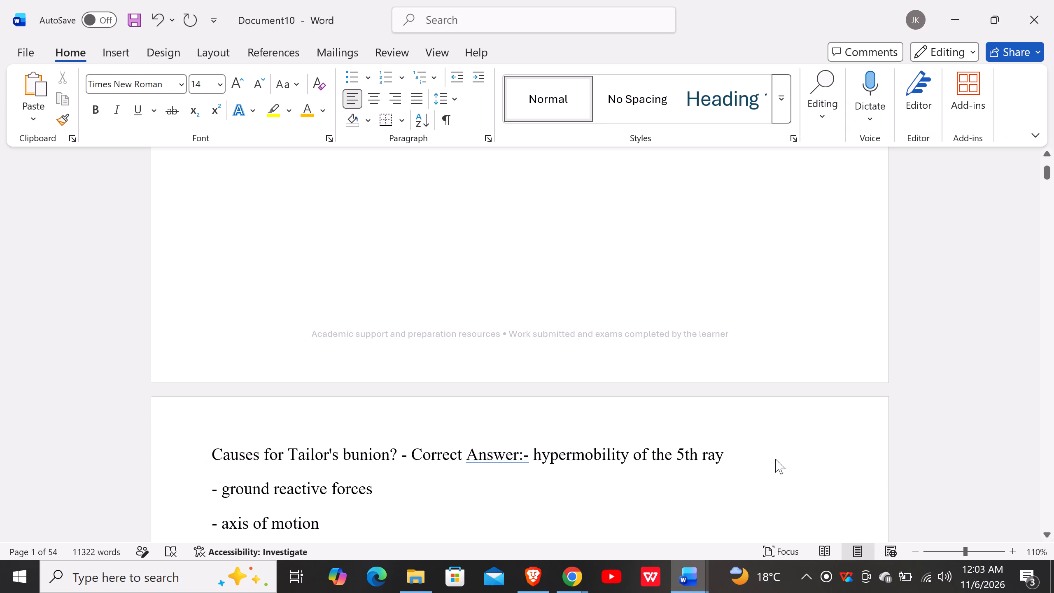
{"action": "scroll", "coordinate": [775, 459], "scroll_direction": "up", "scroll_amount": 8}
{"action": "scroll", "coordinate": [634, 266], "scroll_direction": "up", "scroll_amount": 9}
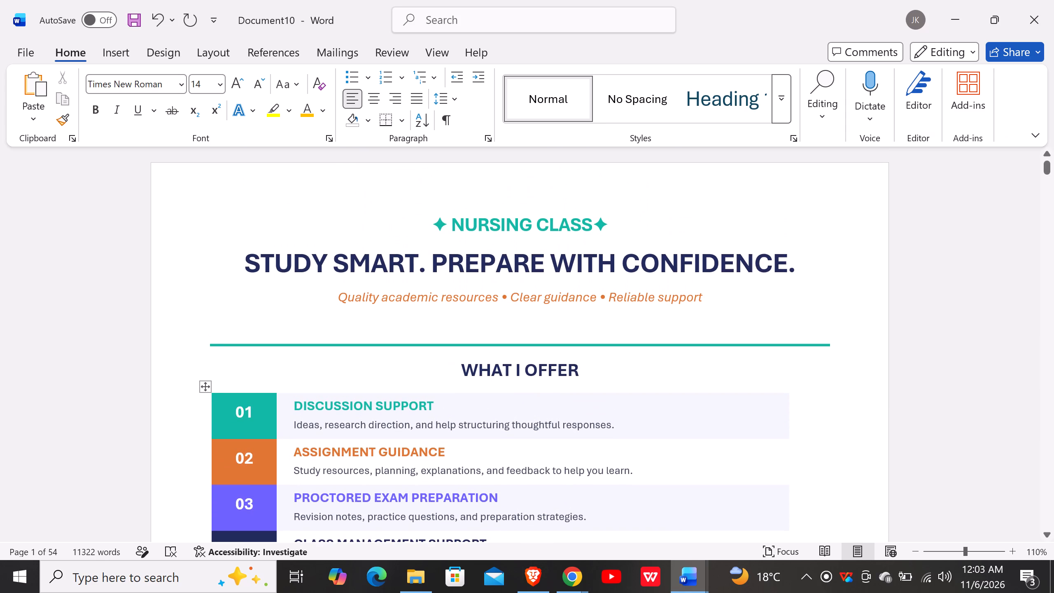
{"action": "left_click", "coordinate": [808, 262]}
{"action": "key", "text": "Return"}
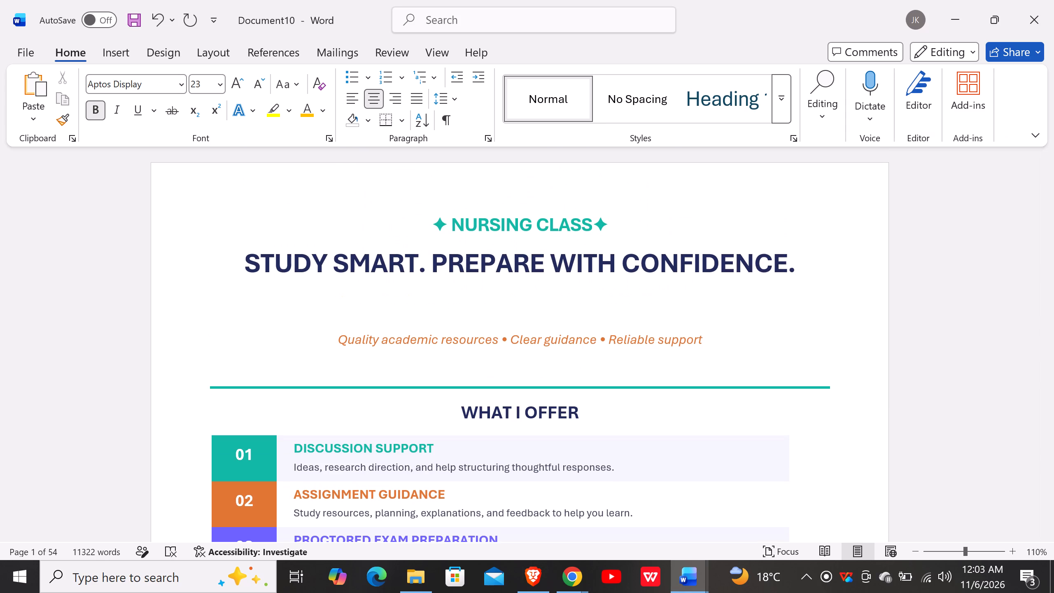
{"action": "key", "text": "ctrl+v"}
{"action": "key", "text": "BackSpace"}
{"action": "key", "text": "BackSpace"}
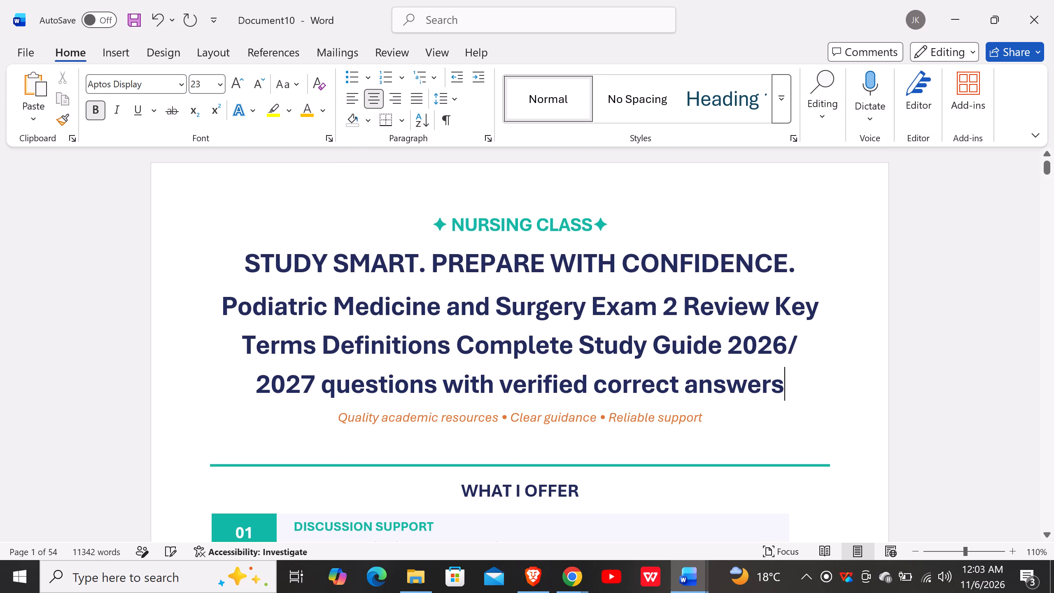
Change the pasted Podiatric Medicine and Surgery title to uppercase.
{"action": "left_click_drag", "start_coordinate": [788, 381], "coordinate": [286, 318]}
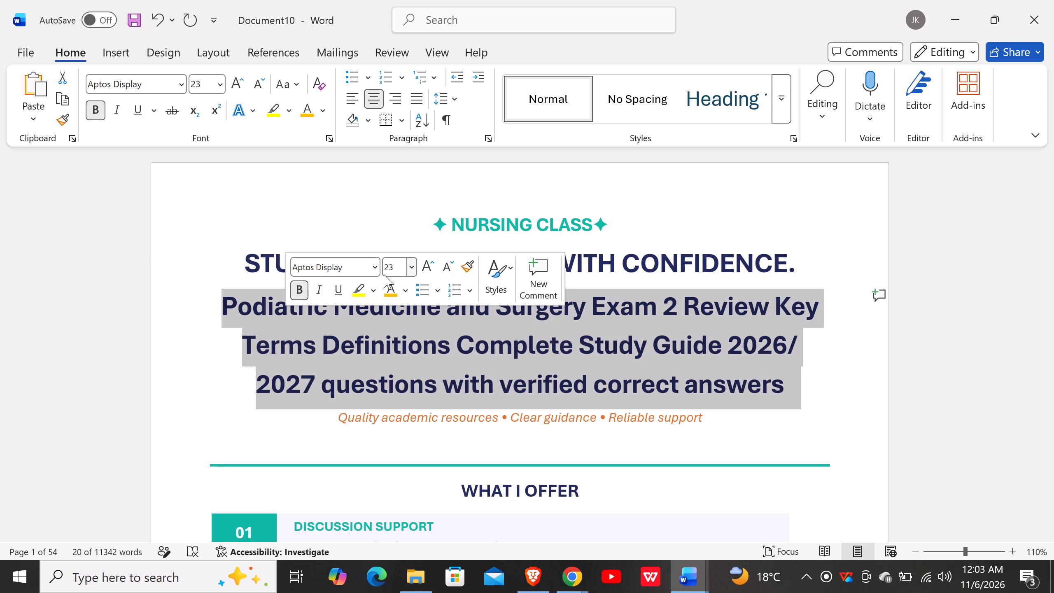
{"action": "left_click", "coordinate": [290, 86]}
{"action": "left_click", "coordinate": [350, 161]}
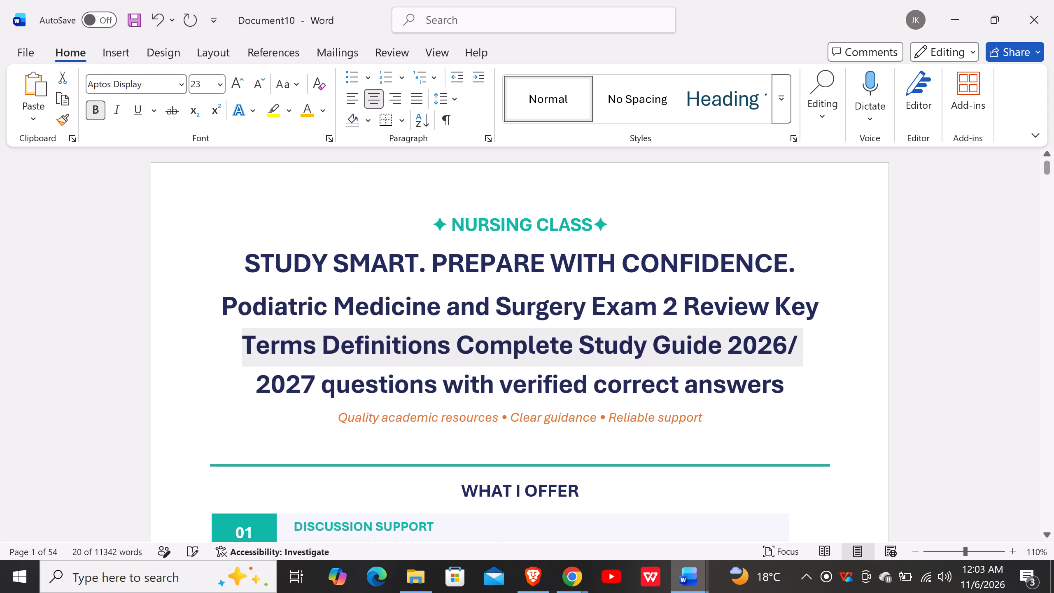
Set the font colour of the pasted cover-page title to the theme green.
{"action": "right_click", "coordinate": [416, 318]}
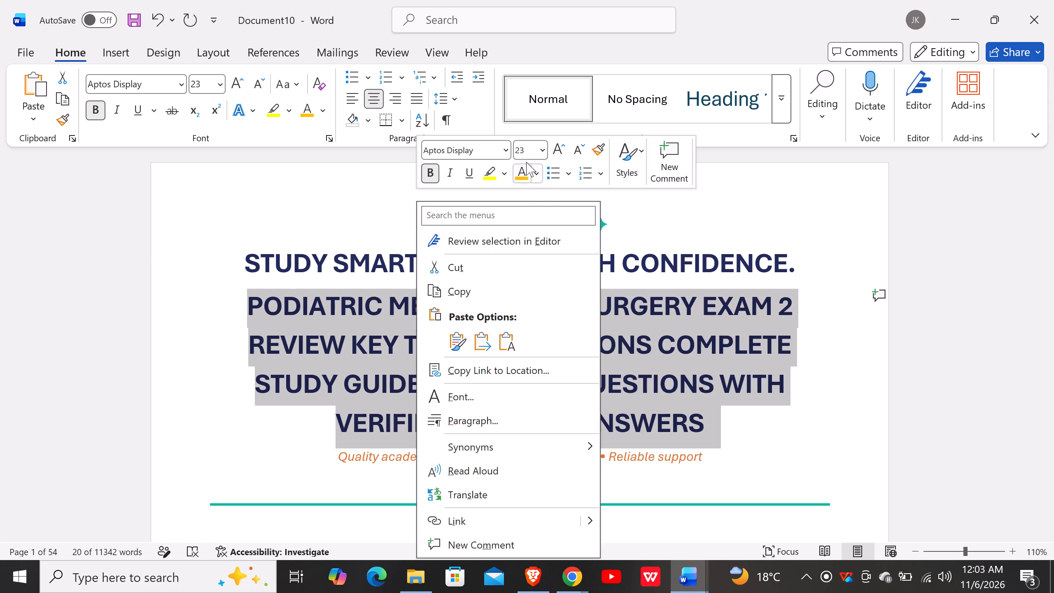
{"action": "left_click", "coordinate": [538, 174]}
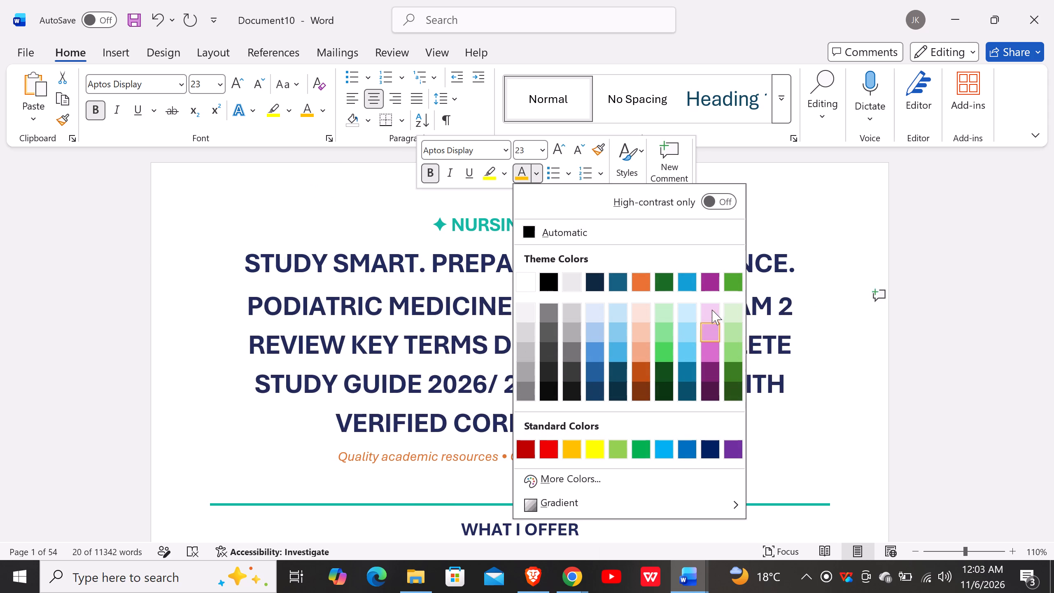
{"action": "left_click", "coordinate": [733, 283]}
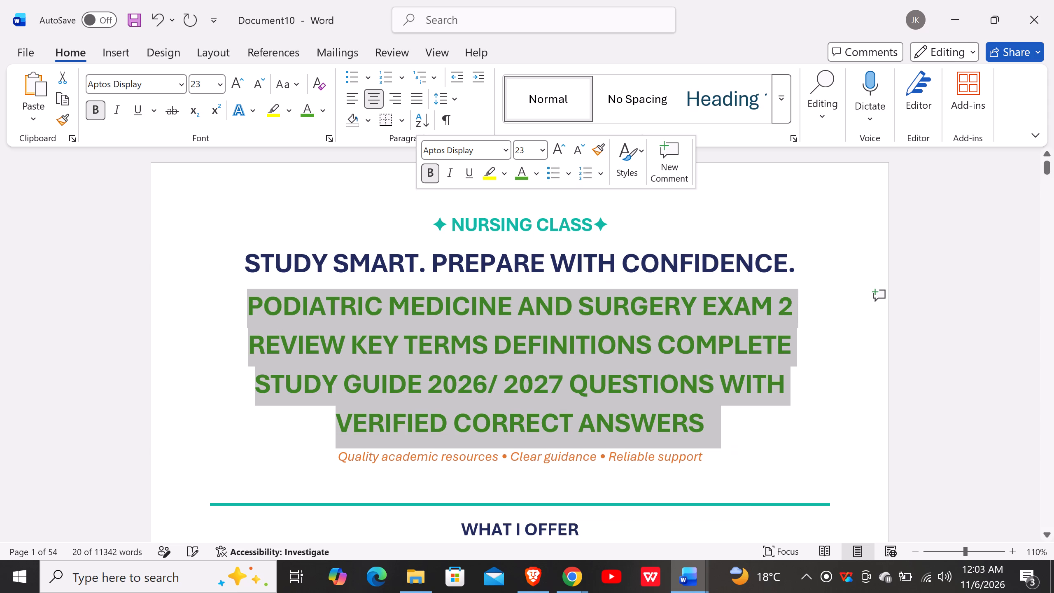
Set the green cover-page title's font to Aptos Slab Black and underline it.
{"action": "left_click", "coordinate": [506, 142]}
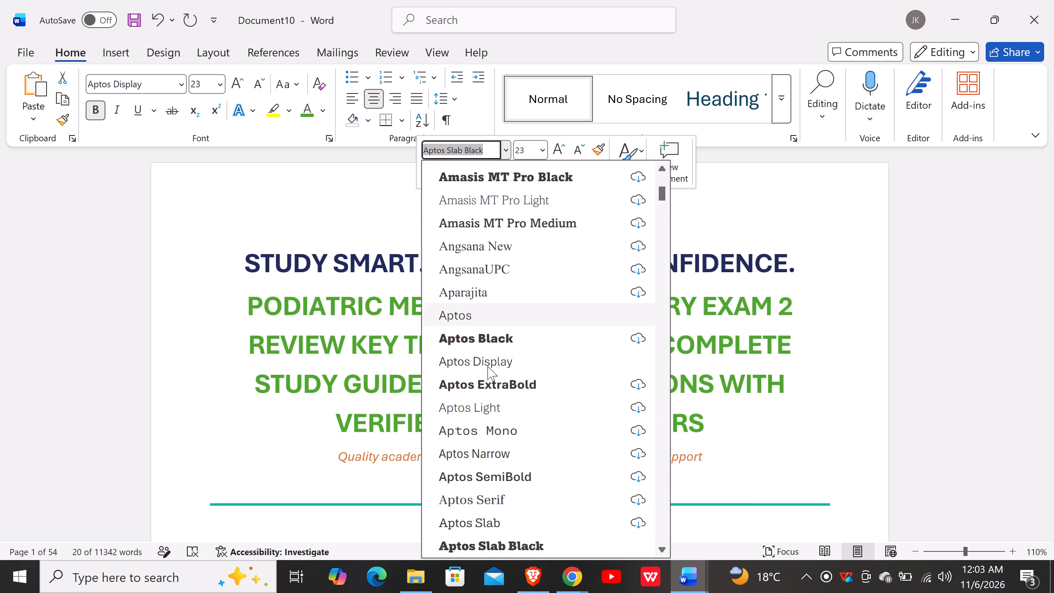
{"action": "left_click", "coordinate": [498, 541]}
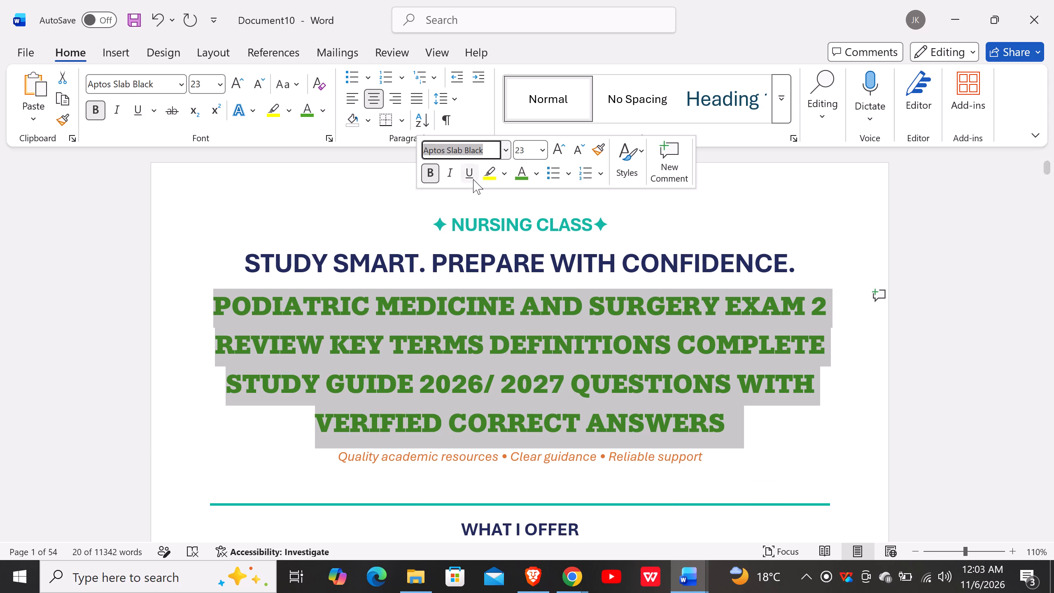
{"action": "left_click", "coordinate": [471, 170]}
{"action": "left_click", "coordinate": [294, 439]}
Delete the blank lines above the first question, "Causes for Tailor's bunion?", after the cover page.
{"action": "scroll", "coordinate": [304, 437], "scroll_direction": "down", "scroll_amount": 6}
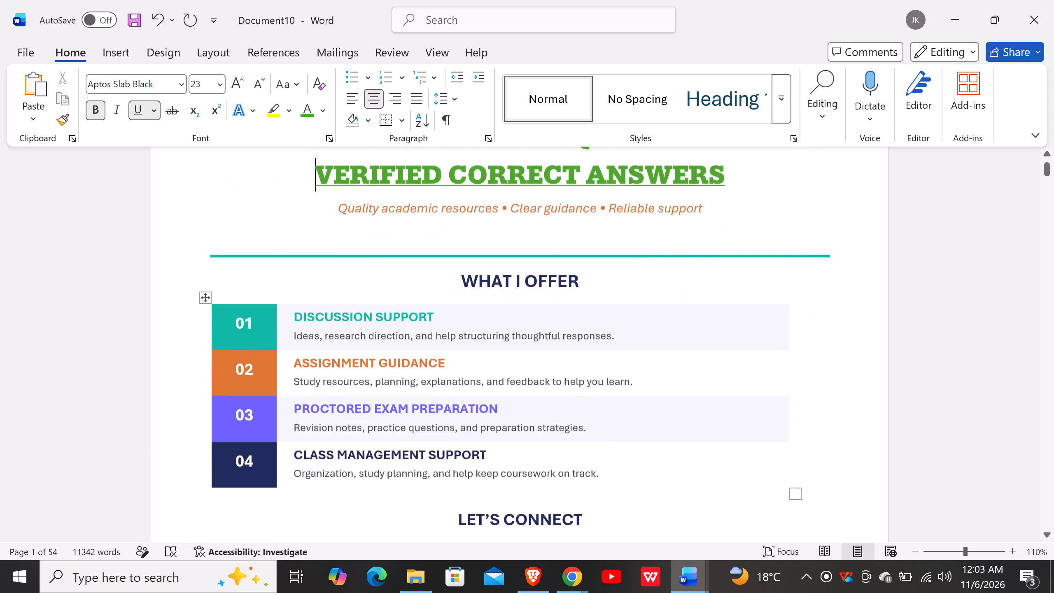
{"action": "scroll", "coordinate": [305, 436], "scroll_direction": "down", "scroll_amount": 15}
{"action": "left_click", "coordinate": [221, 367]}
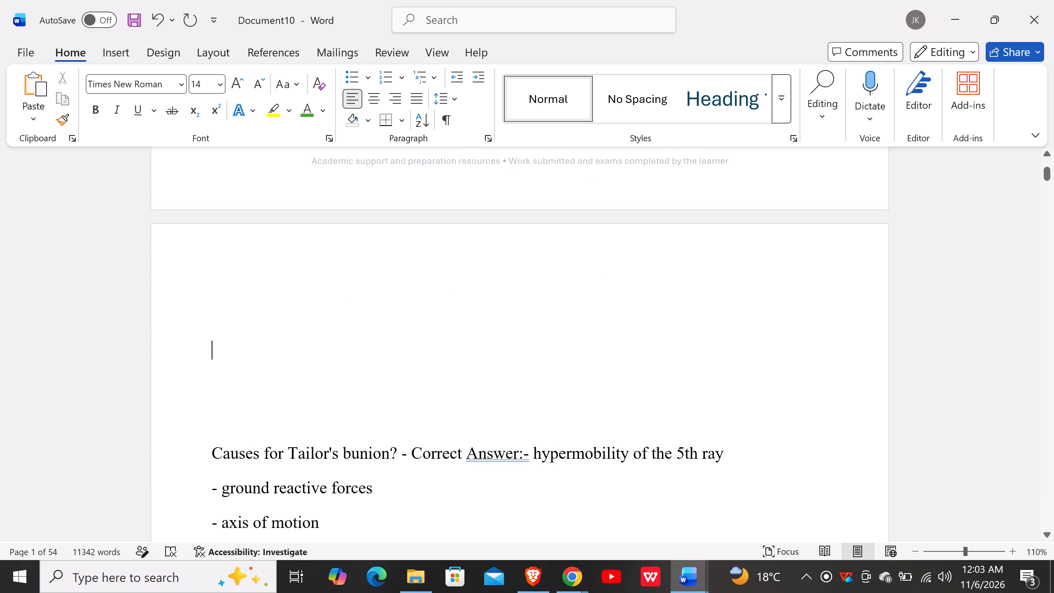
{"action": "key", "text": "BackSpace"}
{"action": "key", "text": "BackSpace"}
{"action": "key", "text": "BackSpace"}
{"action": "key", "text": "BackSpace"}
{"action": "key", "text": "BackSpace"}
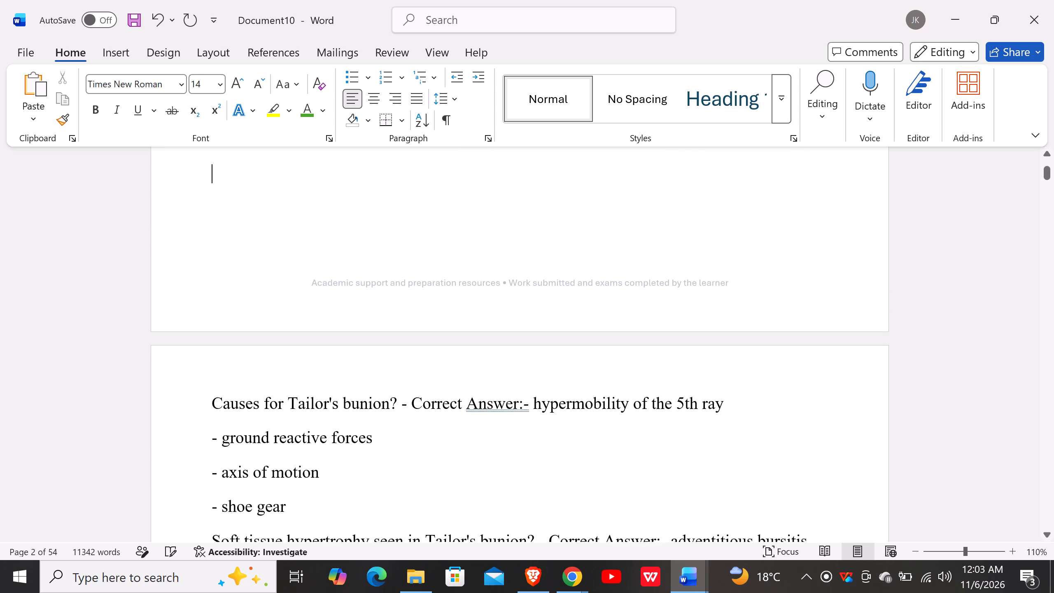
Replace every "Correct Answer:" in the document with a highlighted "Answer:".
{"action": "left_click", "coordinate": [820, 114]}
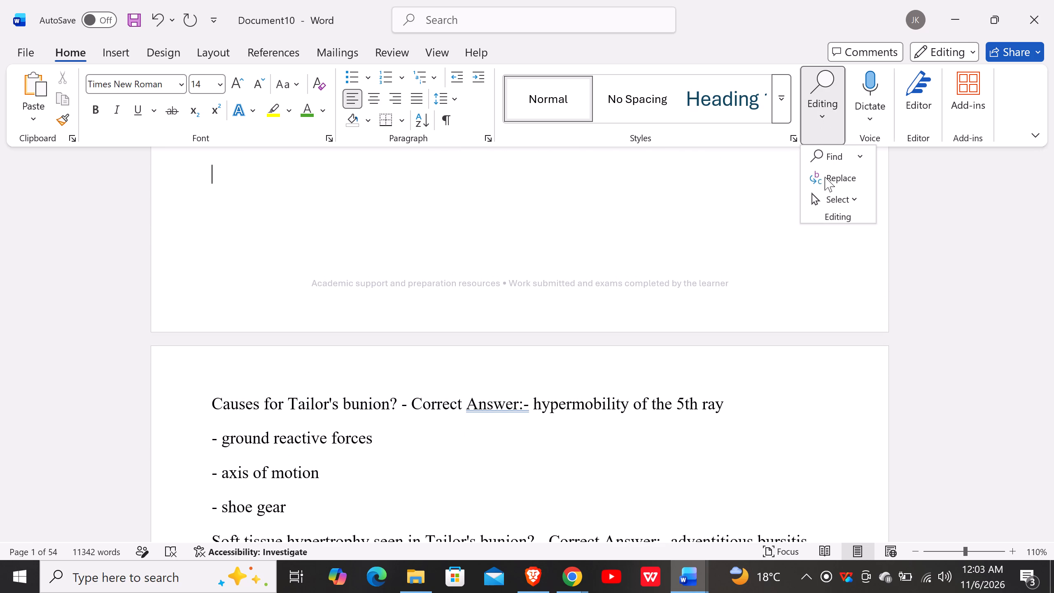
{"action": "left_click", "coordinate": [825, 177]}
{"action": "left_click", "coordinate": [442, 298]}
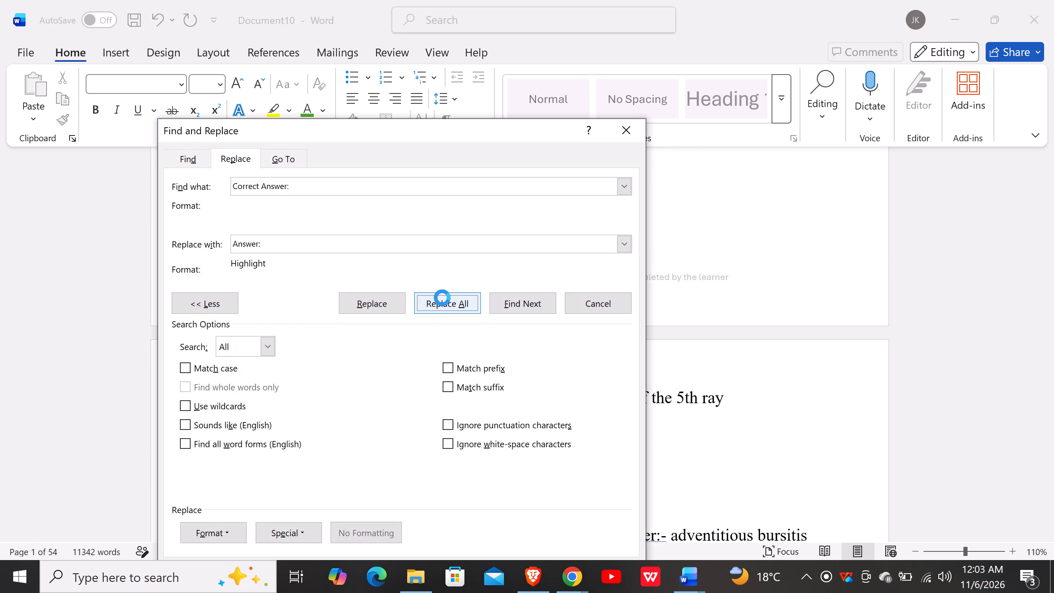
{"action": "left_click", "coordinate": [525, 387]}
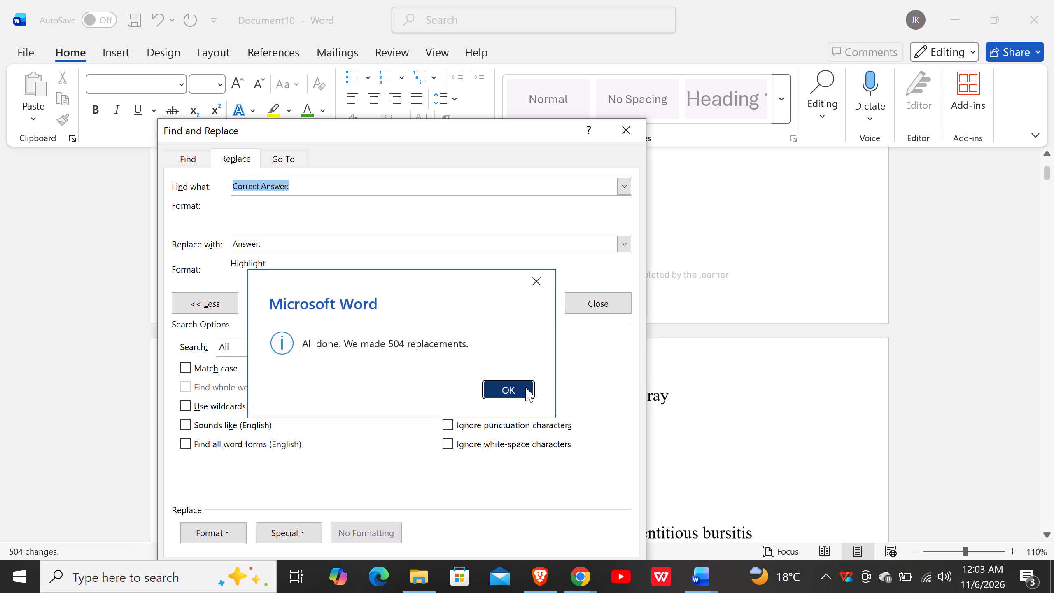
{"action": "left_click", "coordinate": [630, 124]}
Switch to Document9 and copy the full yellow SLS Final Podiatric Medicine and Surgery title from its cover page.
{"action": "scroll", "coordinate": [665, 307], "scroll_direction": "up", "scroll_amount": 8}
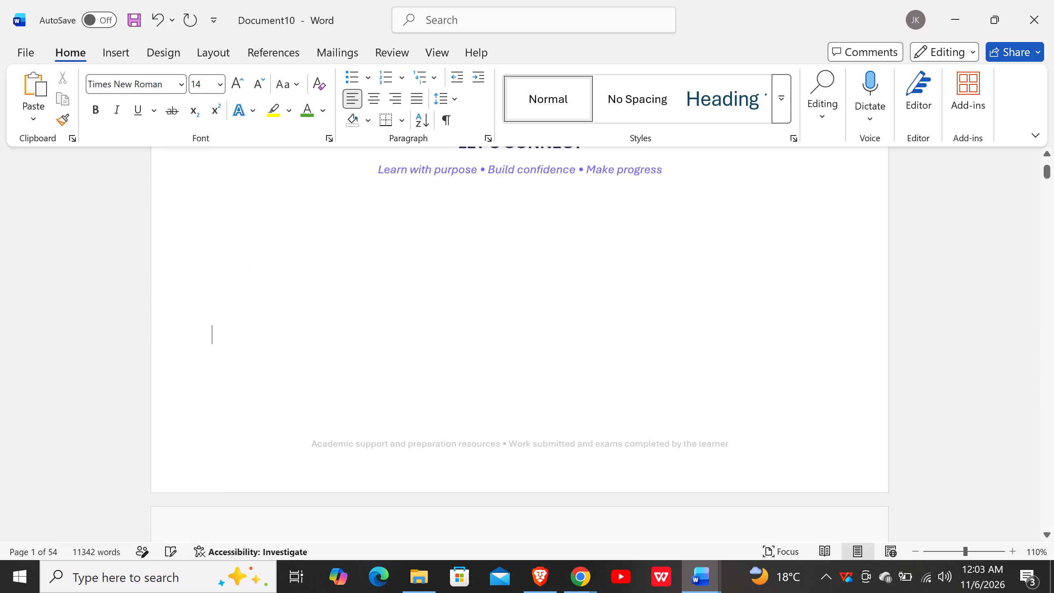
{"action": "scroll", "coordinate": [670, 299], "scroll_direction": "up", "scroll_amount": 1}
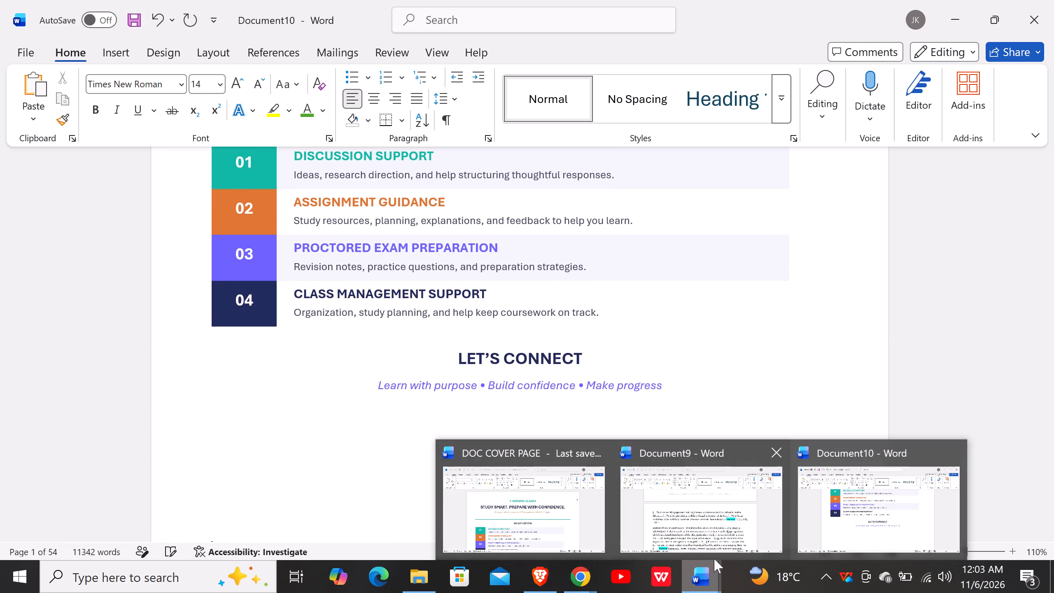
{"action": "left_click", "coordinate": [722, 519]}
{"action": "scroll", "coordinate": [742, 475], "scroll_direction": "up", "scroll_amount": 9}
{"action": "scroll", "coordinate": [731, 208], "scroll_direction": "up", "scroll_amount": 4}
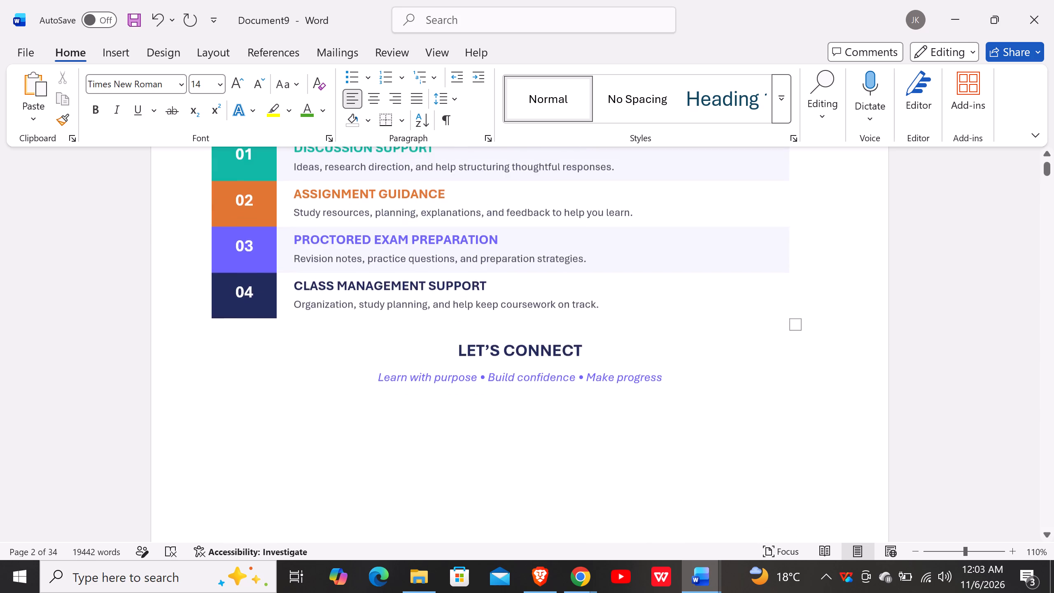
{"action": "scroll", "coordinate": [599, 318], "scroll_direction": "up", "scroll_amount": 8}
{"action": "left_click_drag", "start_coordinate": [560, 421], "coordinate": [471, 386]}
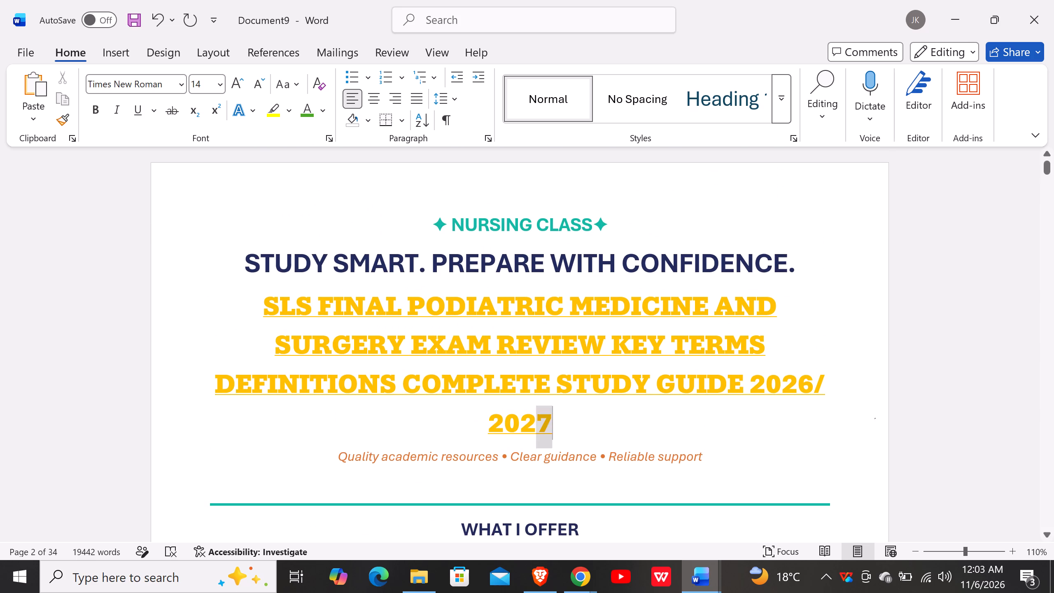
{"action": "left_click_drag", "start_coordinate": [471, 386], "coordinate": [290, 304]}
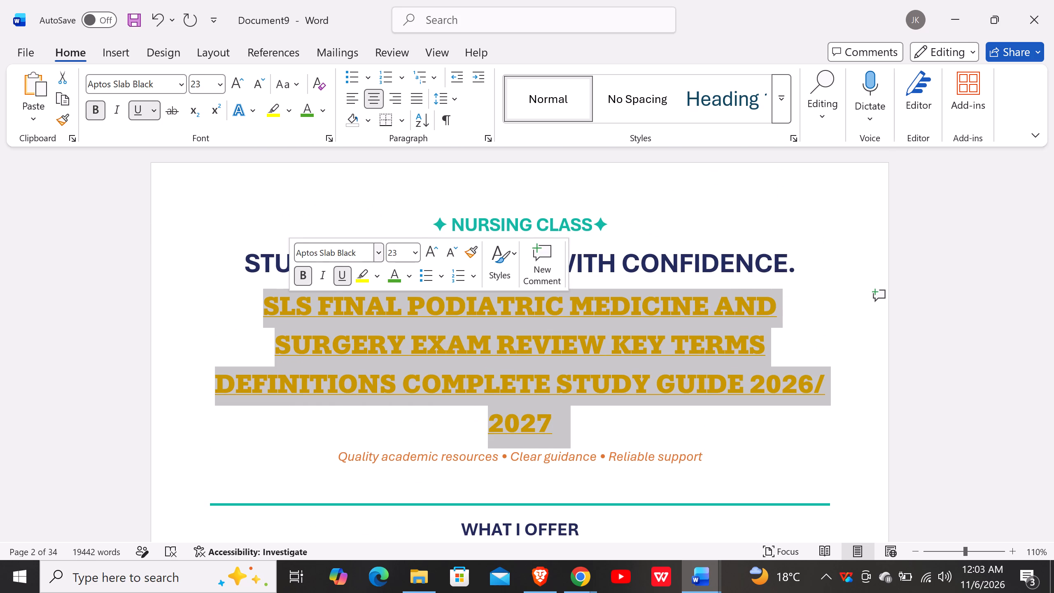
{"action": "key", "text": "ctrl+c"}
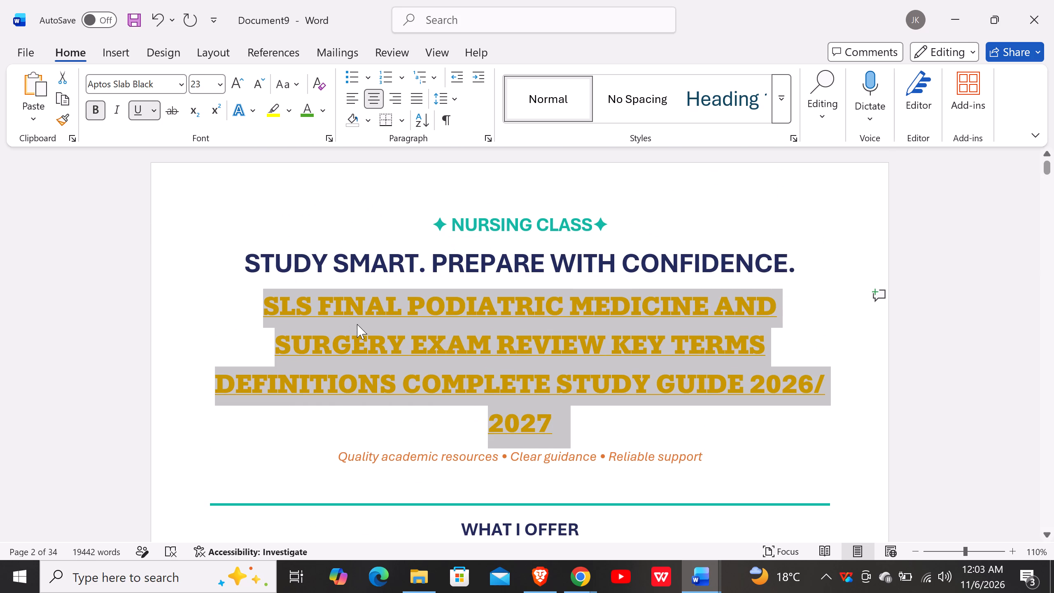
Save Document9 in the stuvia folder with the copied title as file name, removing the slash between 2026 and 2027.
{"action": "key", "text": "ctrl+s"}
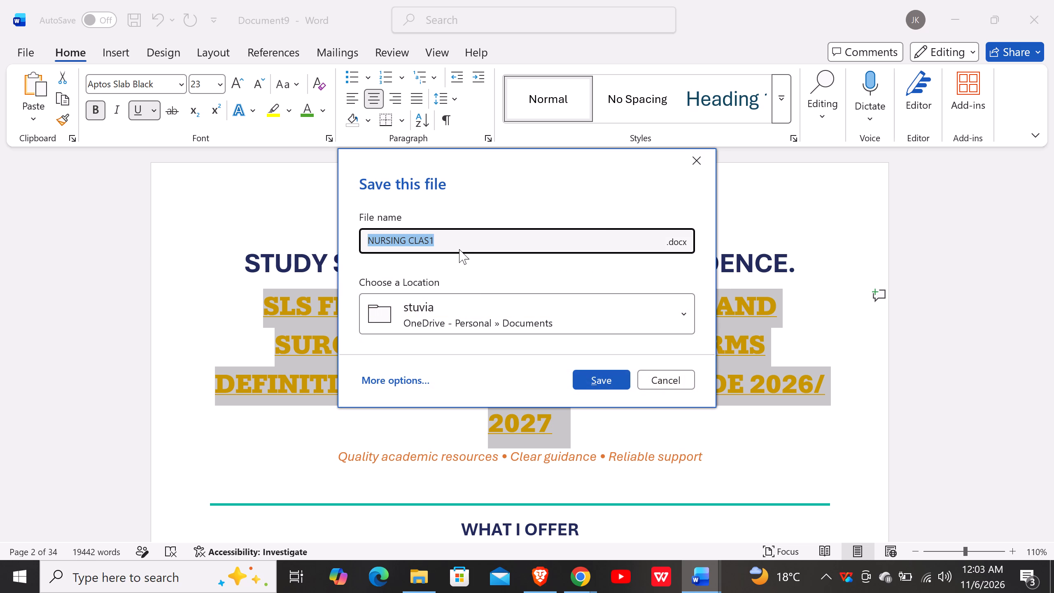
{"action": "key", "text": "BackSpace"}
{"action": "key", "text": "ctrl+v"}
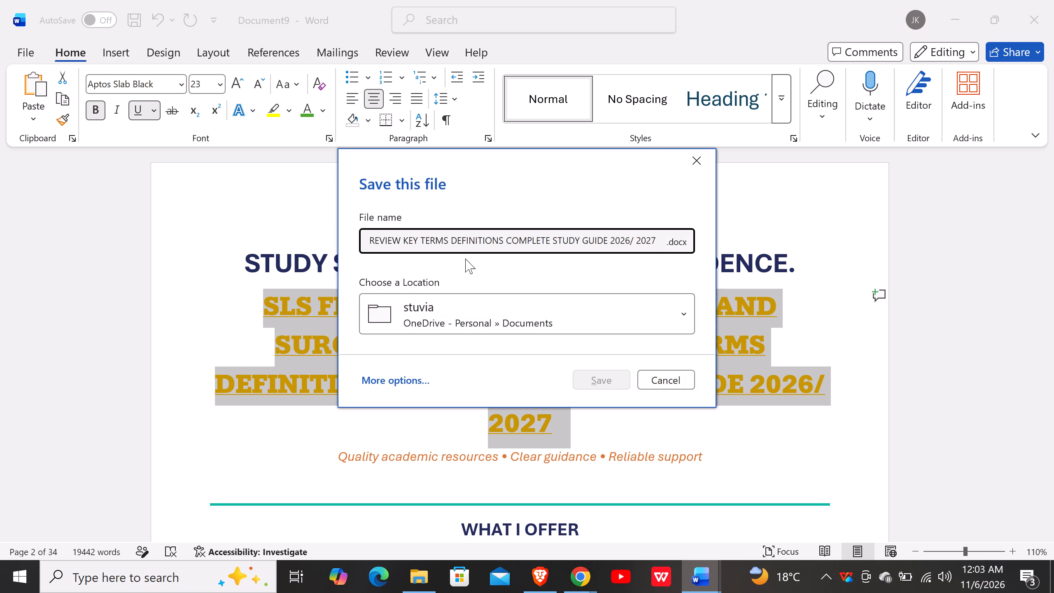
{"action": "left_click", "coordinate": [636, 239]}
{"action": "key", "text": "BackSpace"}
{"action": "key", "text": "BackSpace"}
{"action": "key", "text": "space"}
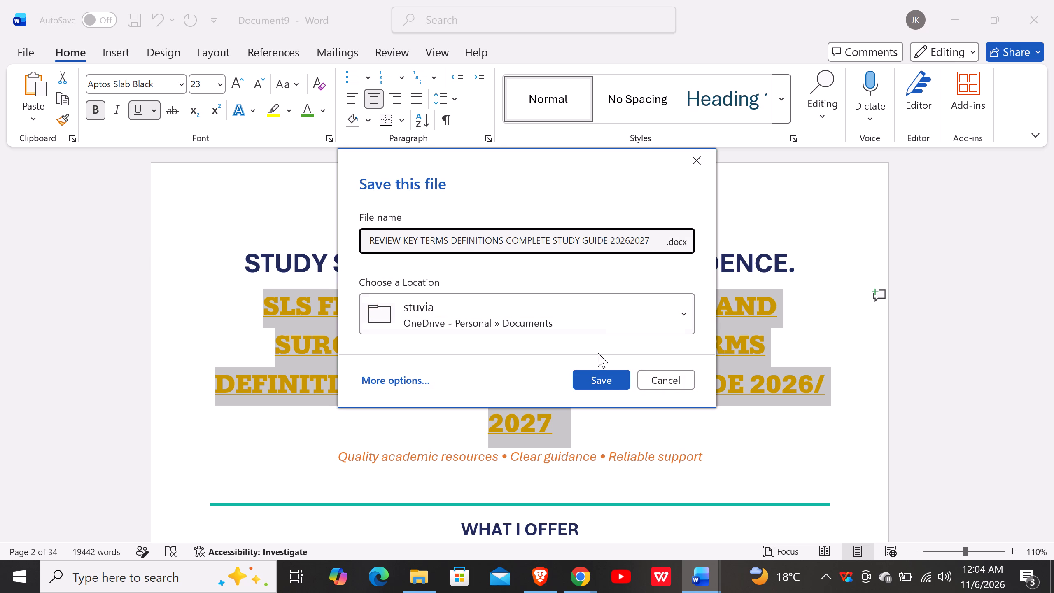
{"action": "left_click", "coordinate": [602, 381]}
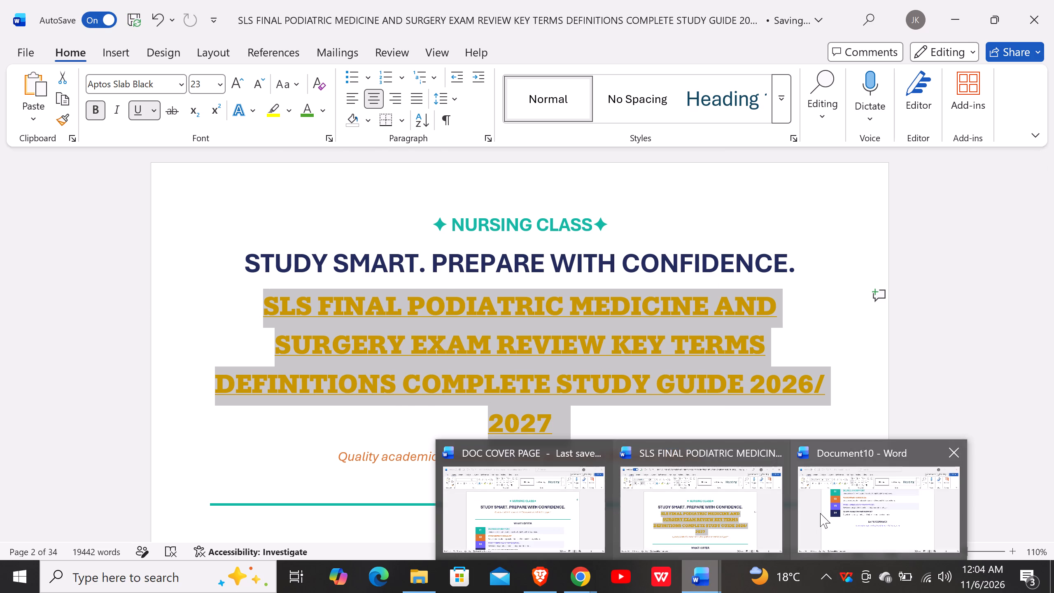
Switch to Document10, copy its green cover title and save it under that name in the stuvia folder, removing the slash between 2026 and 2027.
{"action": "left_click", "coordinate": [821, 511]}
{"action": "scroll", "coordinate": [837, 497], "scroll_direction": "up", "scroll_amount": 10}
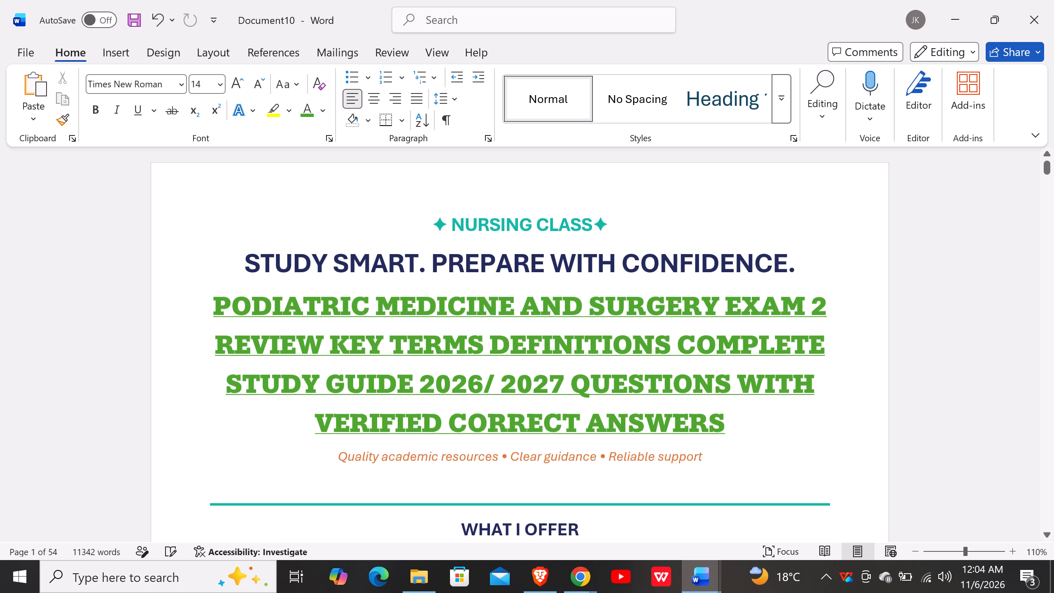
{"action": "left_click_drag", "start_coordinate": [737, 426], "coordinate": [241, 313]}
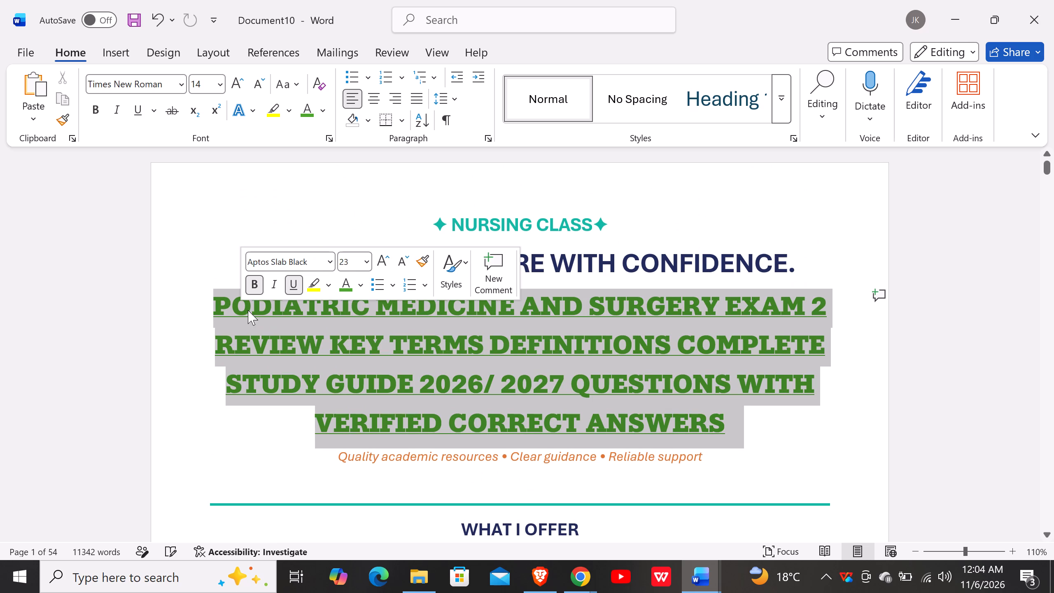
{"action": "key", "text": "ctrl+c"}
{"action": "key", "text": "ctrl+s"}
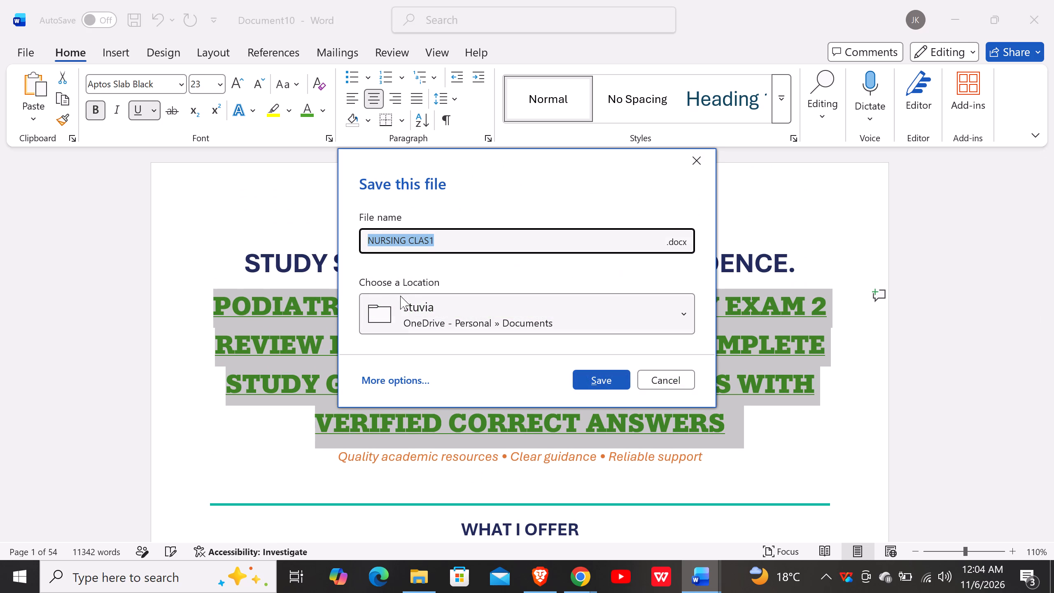
{"action": "key", "text": "BackSpace"}
{"action": "key", "text": "ctrl+v"}
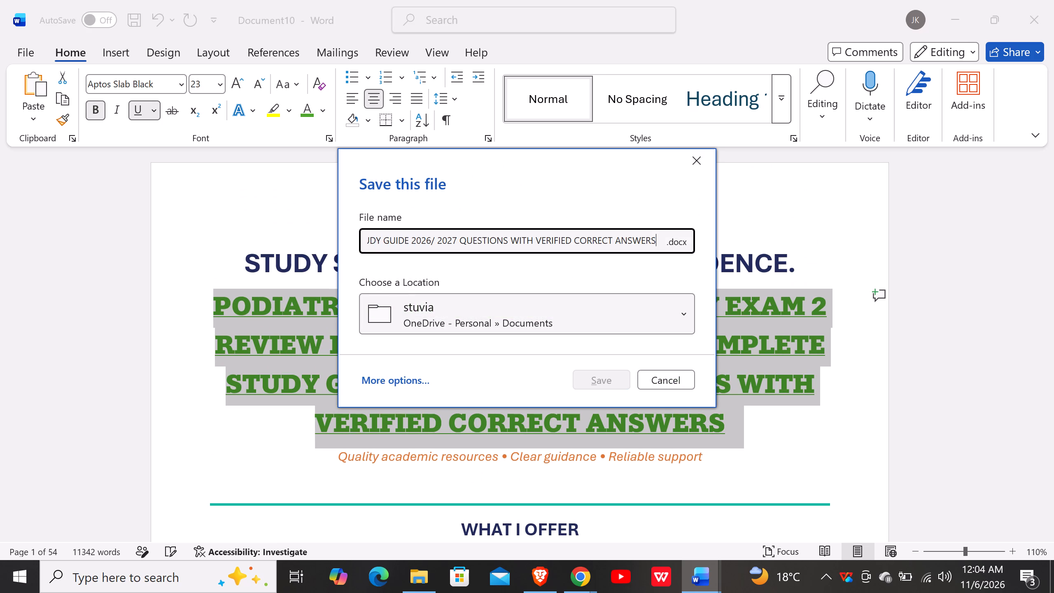
{"action": "left_click", "coordinate": [434, 238]}
{"action": "key", "text": "BackSpace"}
{"action": "left_click", "coordinate": [603, 381]}
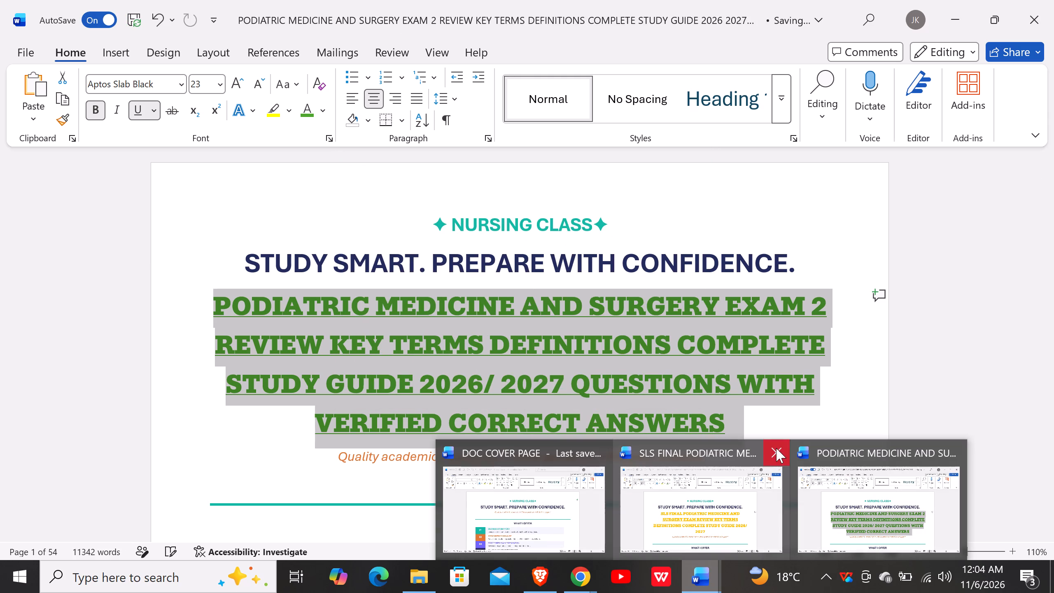
Close the two newly saved podiatric study guide documents, leaving DOC COVER PAGE open.
{"action": "left_click", "coordinate": [776, 448]}
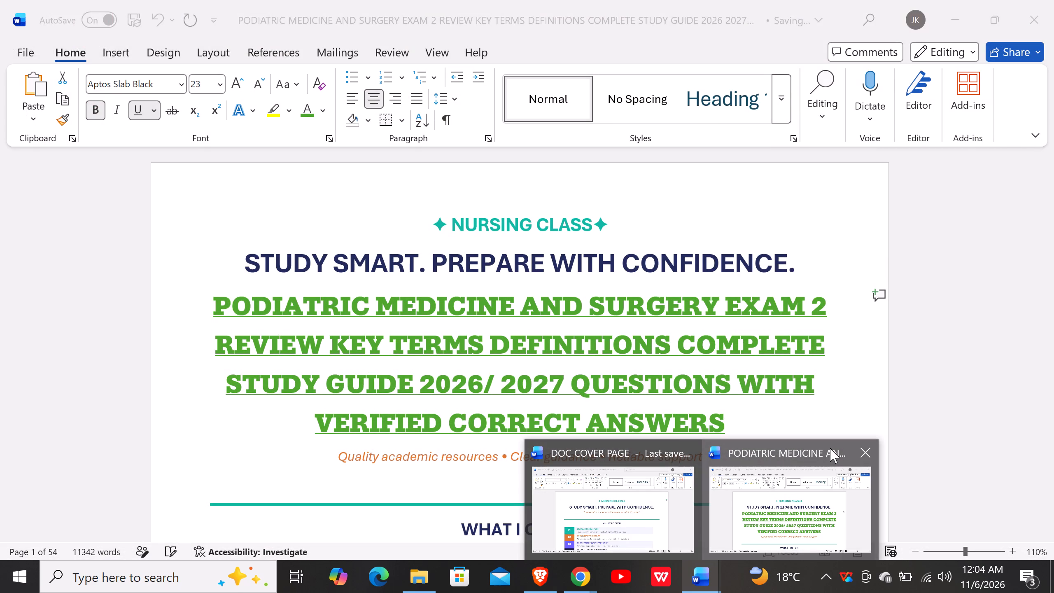
{"action": "left_click", "coordinate": [870, 454]}
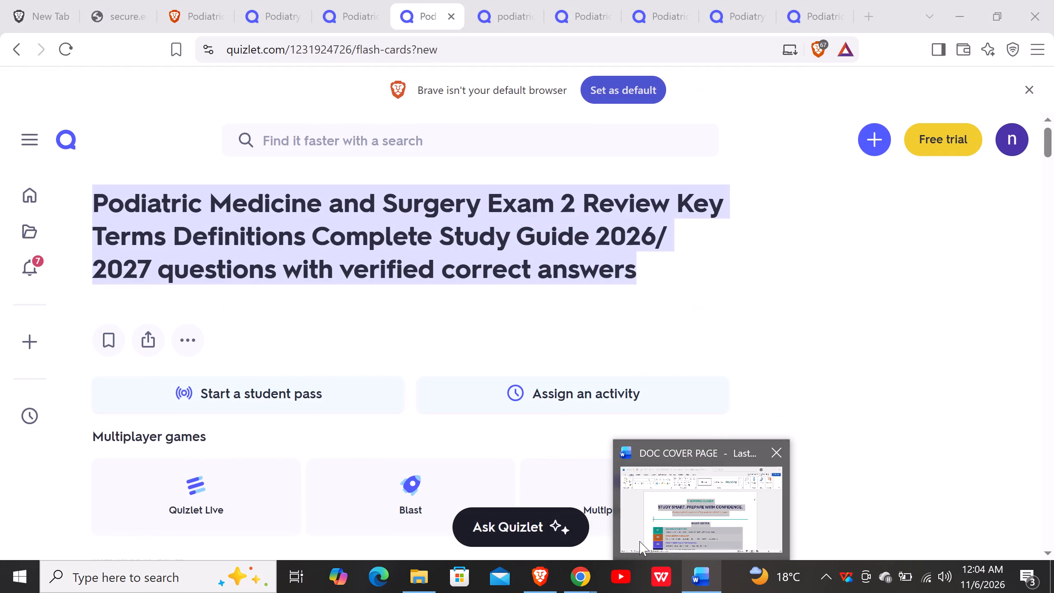
Switch to the Stuvia dashboard in Chrome and start a document upload, proceeding to the course, certification or exam question.
{"action": "left_click", "coordinate": [576, 577]}
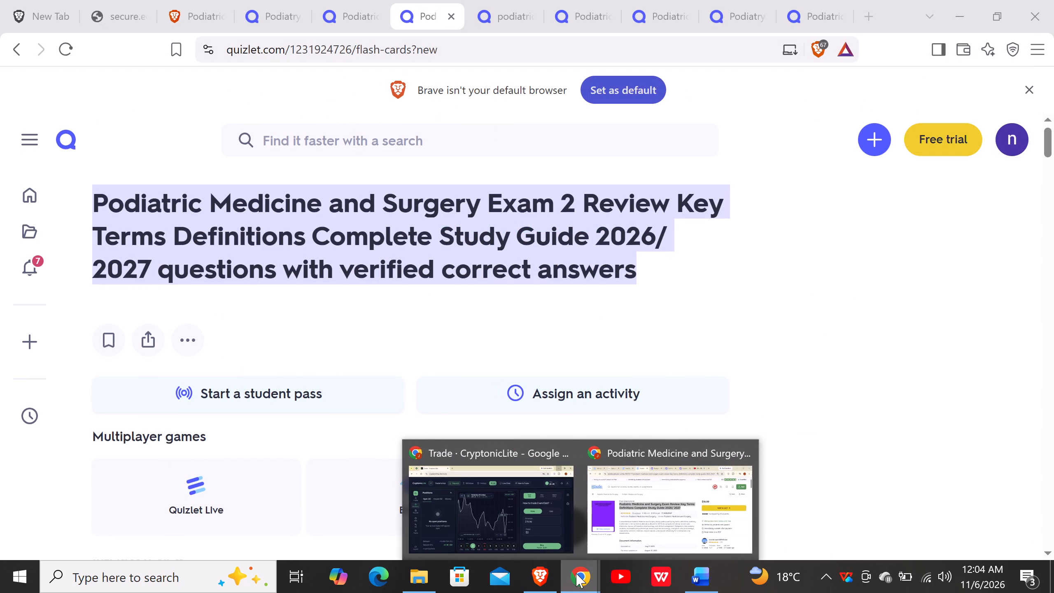
{"action": "left_click", "coordinate": [633, 528]}
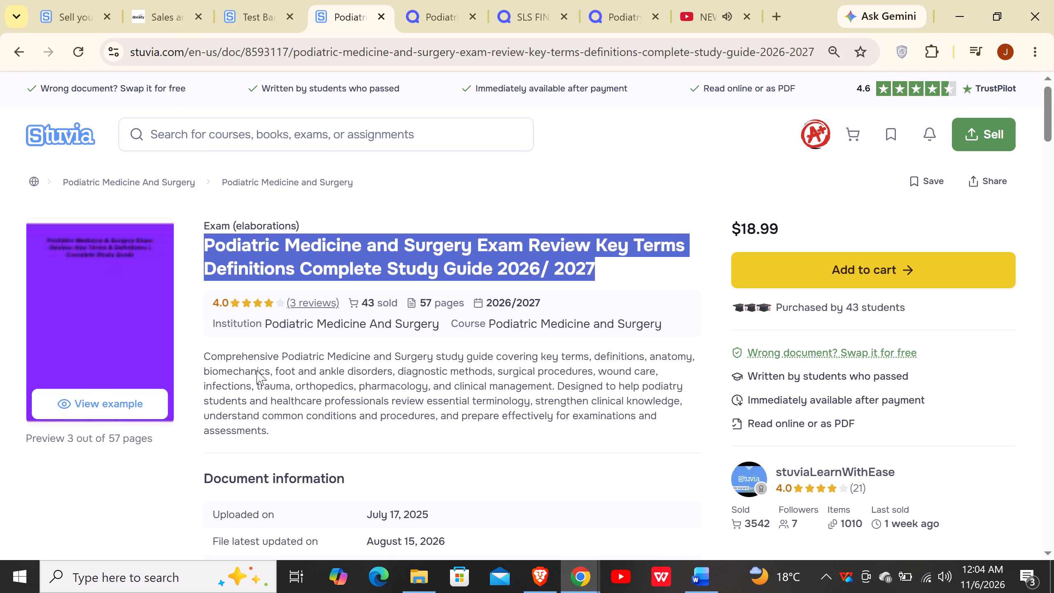
{"action": "scroll", "coordinate": [376, 409], "scroll_direction": "down", "scroll_amount": 1}
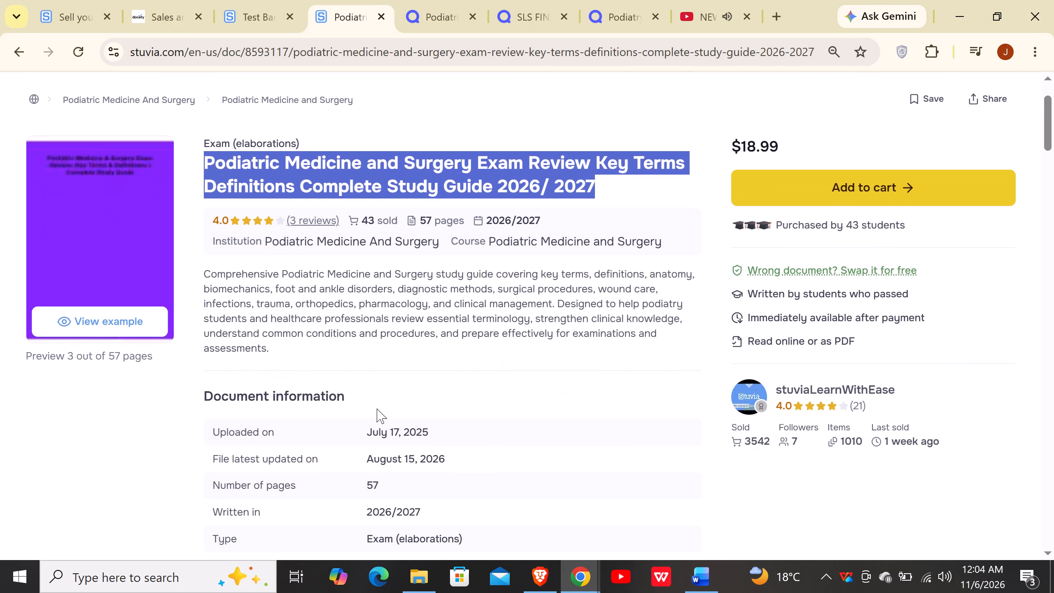
{"action": "scroll", "coordinate": [377, 409], "scroll_direction": "up", "scroll_amount": 1}
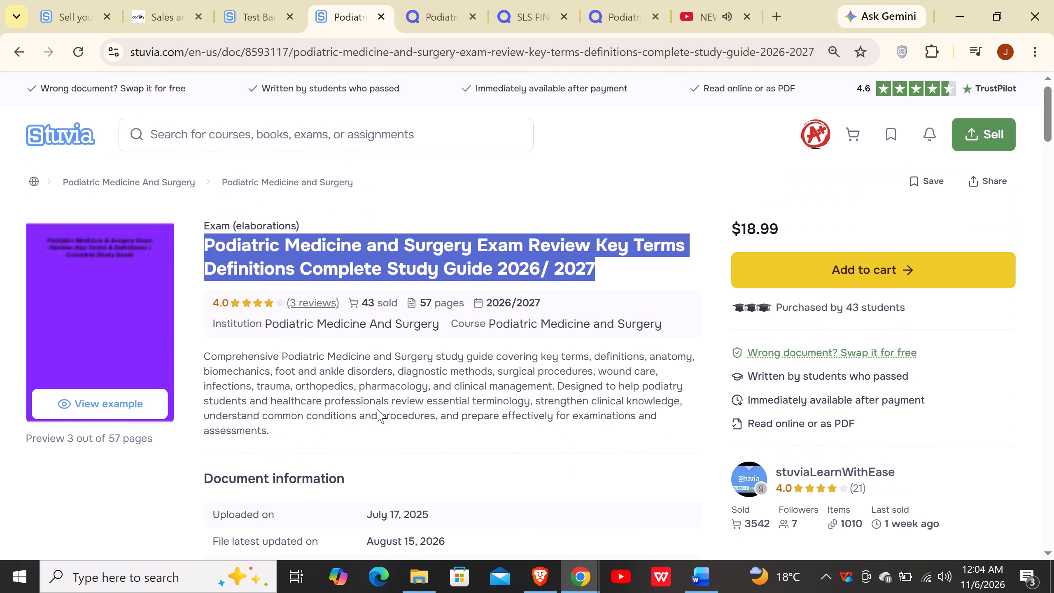
{"action": "left_click", "coordinate": [78, 12]}
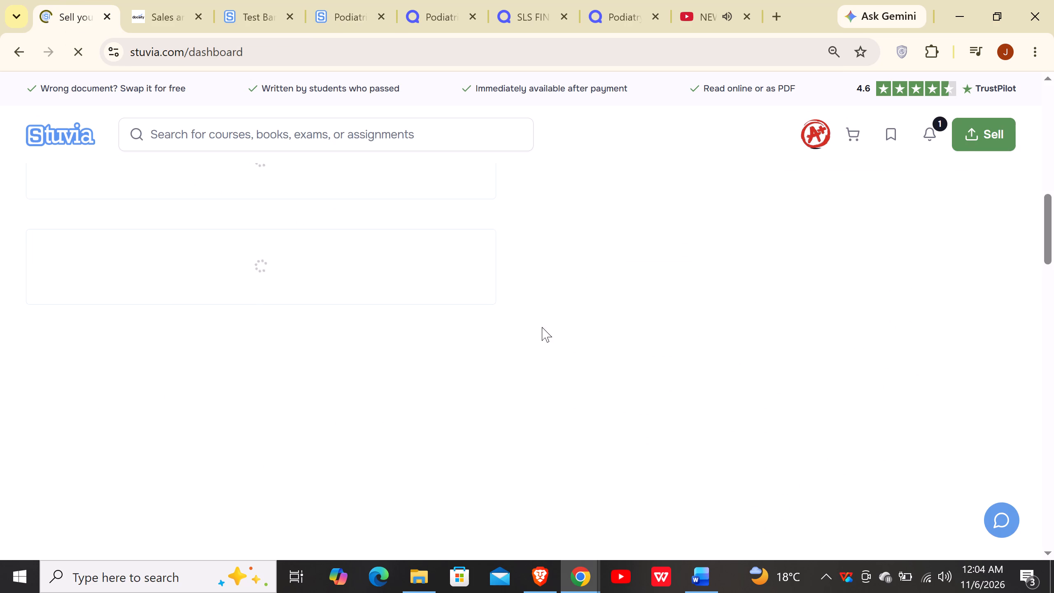
{"action": "left_click", "coordinate": [961, 132]}
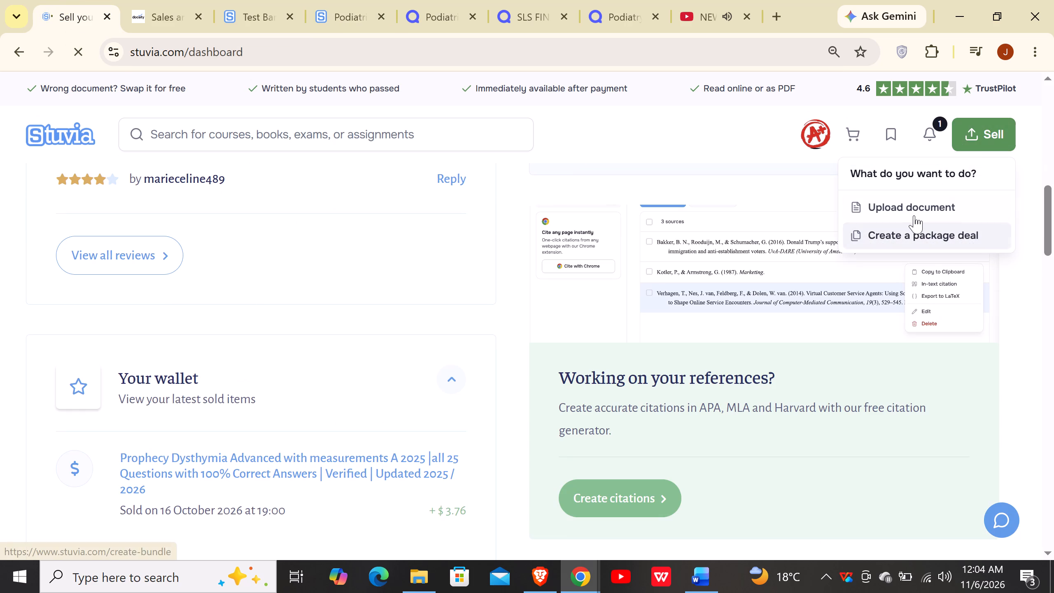
{"action": "left_click", "coordinate": [915, 209]}
{"action": "left_click", "coordinate": [523, 345]}
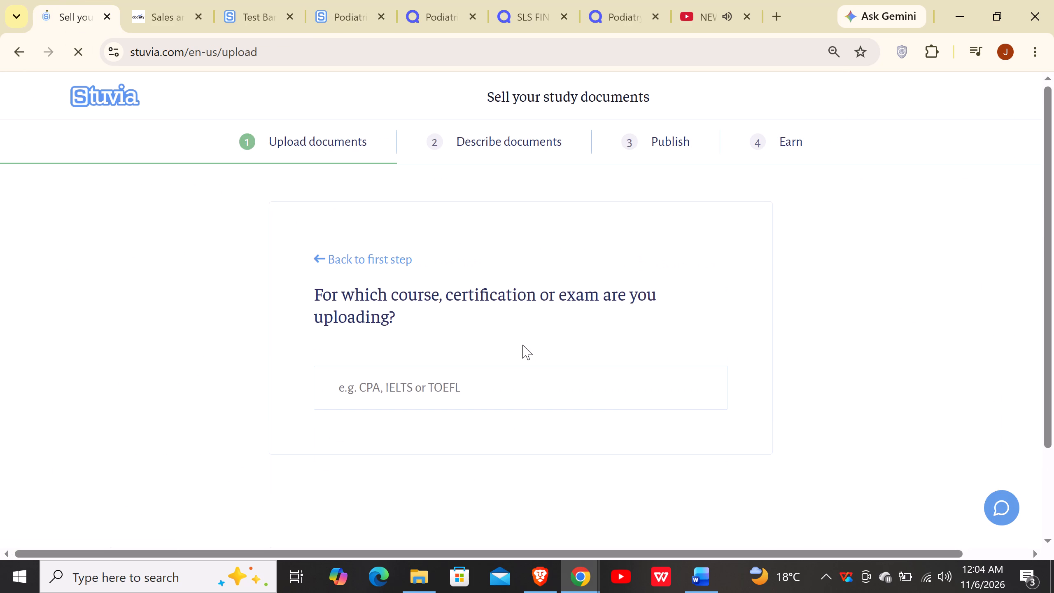
Enter PODIATRIC MEDICINE AND SURGERY as the course, trimming the rest of the pasted title, and add it as a new course.
{"action": "key", "text": "ctrl+v"}
{"action": "left_click", "coordinate": [460, 381]}
{"action": "key", "text": "ctrl+v"}
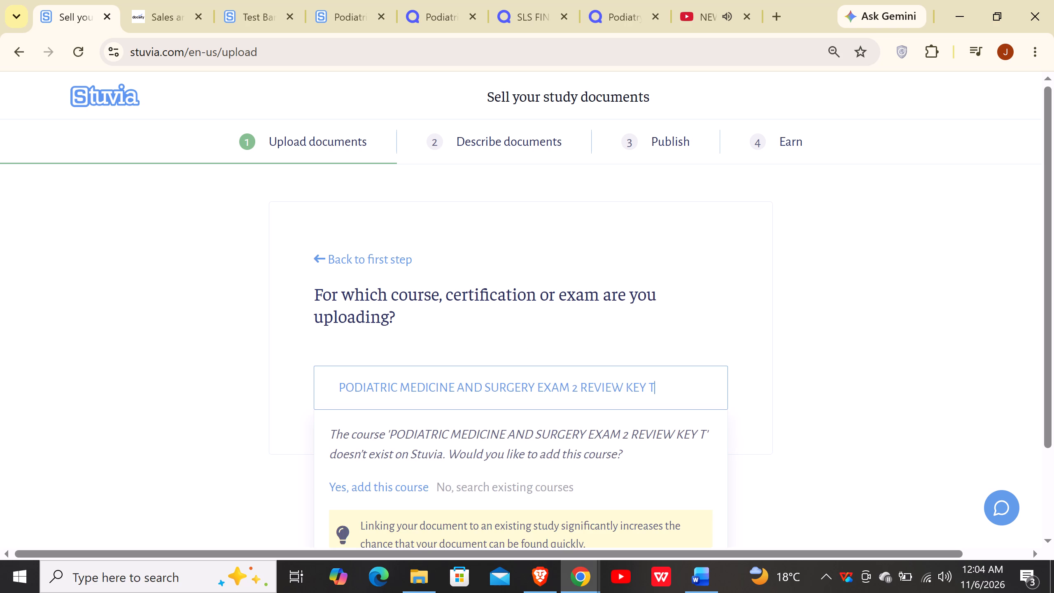
{"action": "left_click_drag", "start_coordinate": [669, 384], "coordinate": [555, 394]}
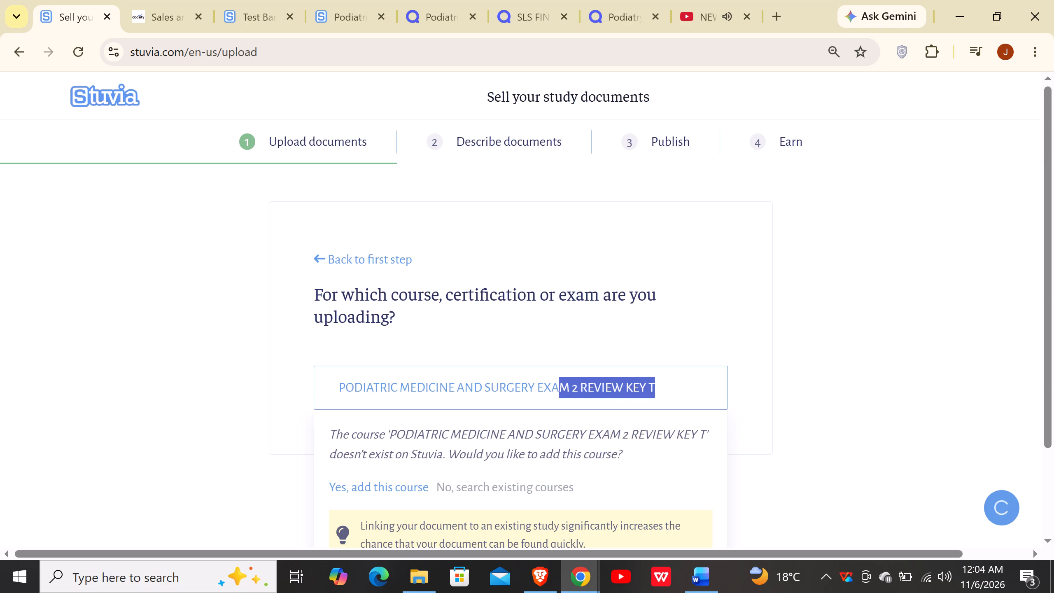
{"action": "left_click_drag", "start_coordinate": [555, 394], "coordinate": [541, 400]}
{"action": "left_click", "coordinate": [541, 400]}
{"action": "left_click_drag", "start_coordinate": [663, 386], "coordinate": [536, 395]}
{"action": "key", "text": "BackSpace"}
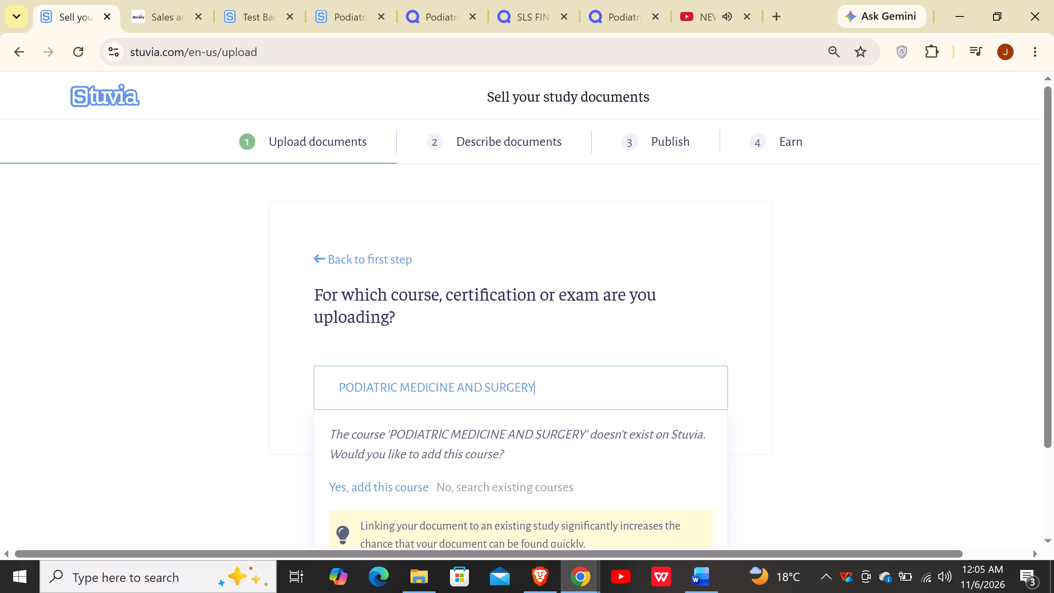
{"action": "scroll", "coordinate": [543, 390], "scroll_direction": "down", "scroll_amount": 2}
{"action": "left_click", "coordinate": [384, 369]}
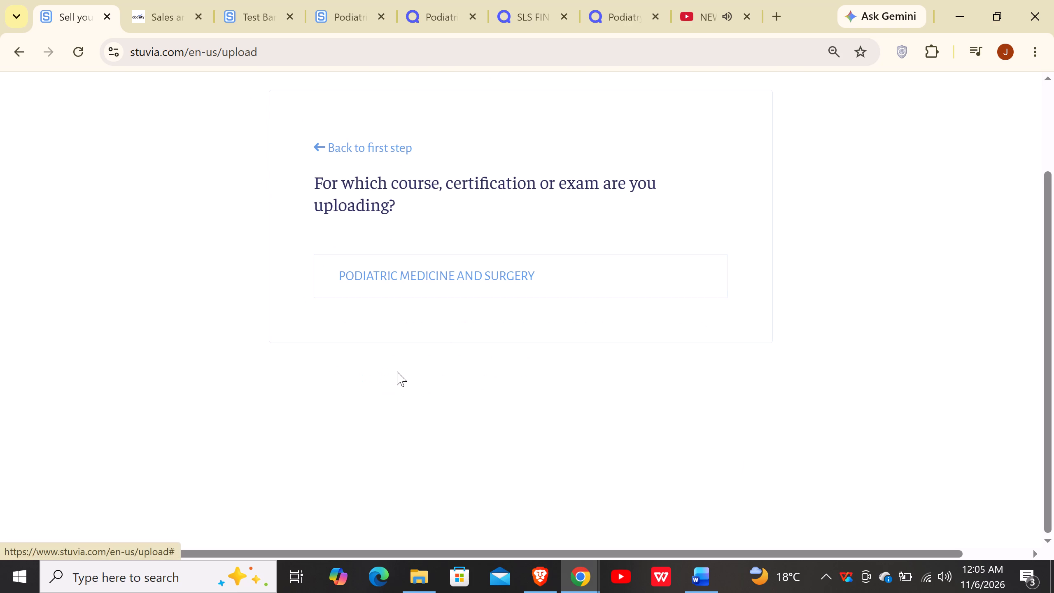
Upload the PODIATRIC MEDICINE AND SURGERY EXAM 2 and SLS FINAL PODIATRIC MEDICINE documents from the stuvia folder to this course.
{"action": "scroll", "coordinate": [399, 369], "scroll_direction": "down", "scroll_amount": 3}
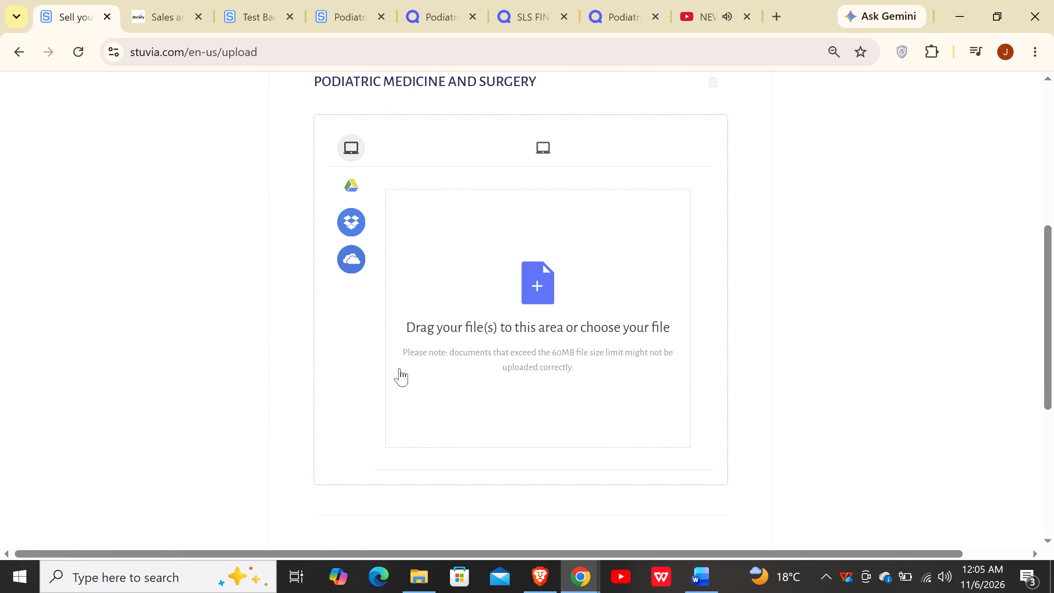
{"action": "left_click", "coordinate": [543, 293]}
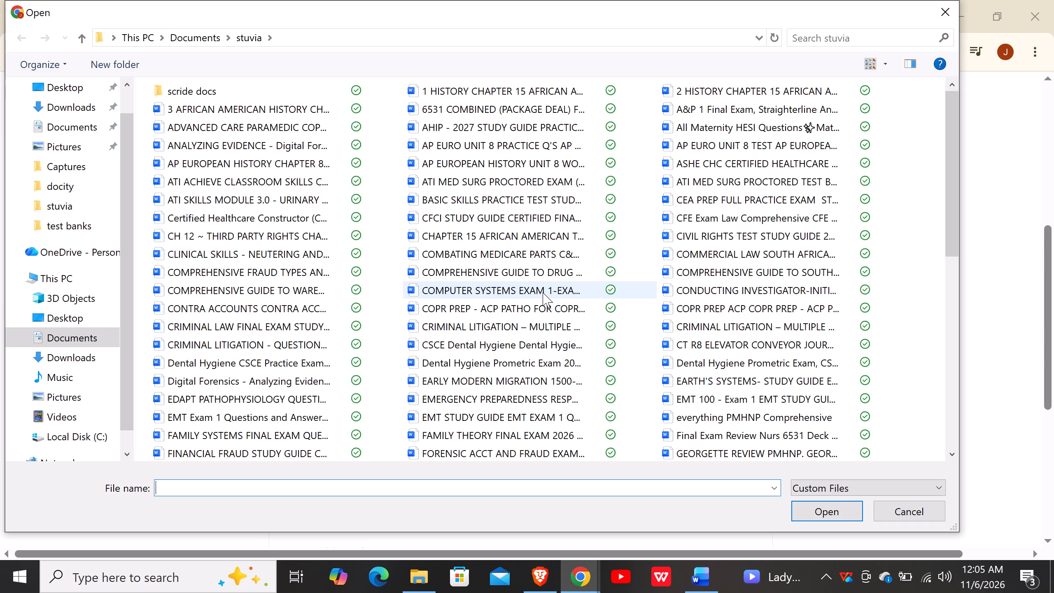
{"action": "scroll", "coordinate": [499, 266], "scroll_direction": "down", "scroll_amount": 2, "text": "ctrl"}
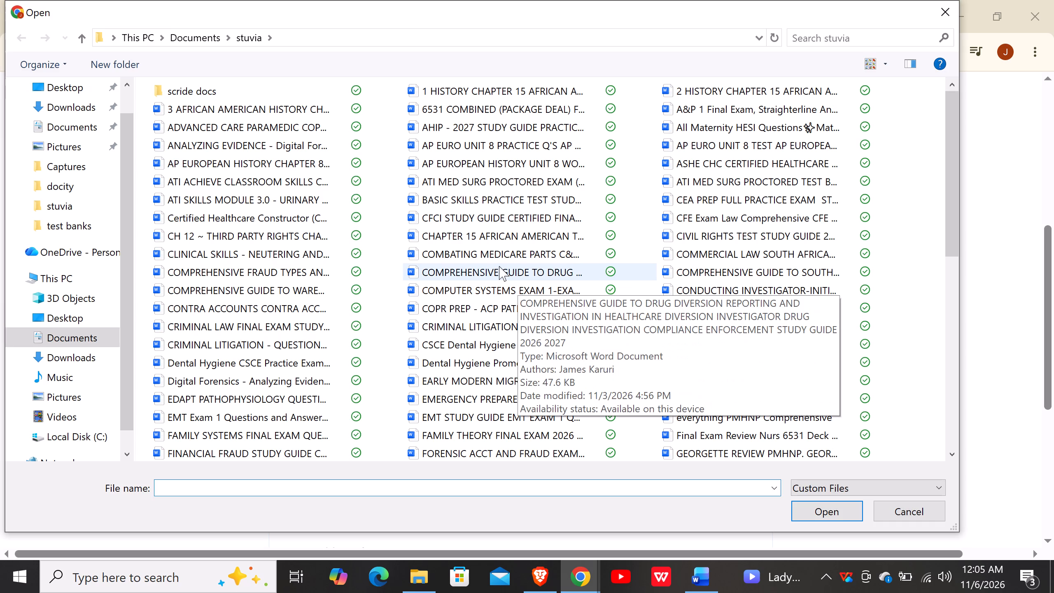
{"action": "scroll", "coordinate": [499, 266], "scroll_direction": "down", "scroll_amount": 3, "text": "ctrl"}
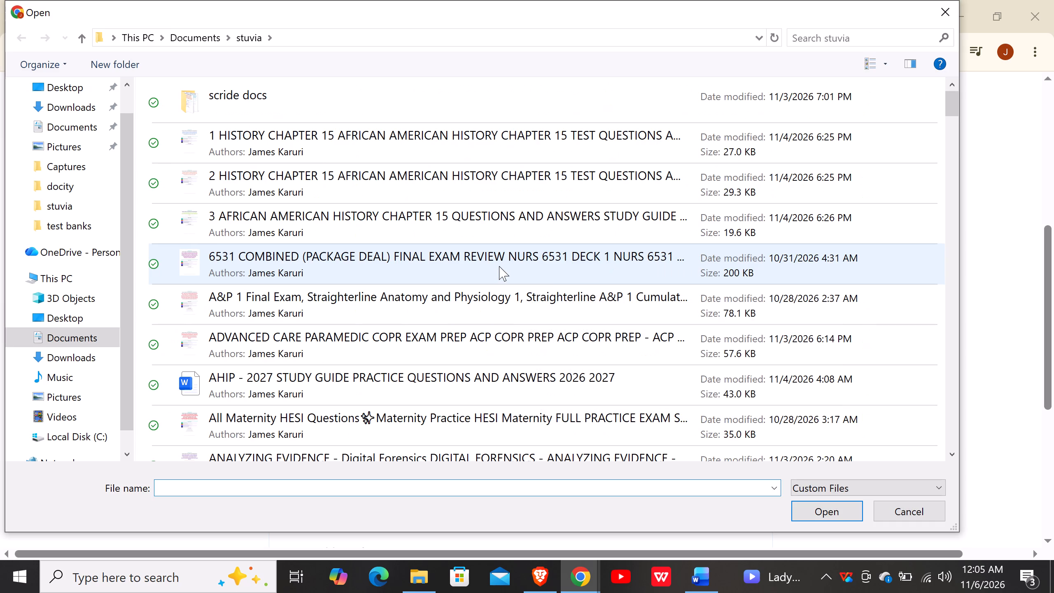
{"action": "scroll", "coordinate": [499, 266], "scroll_direction": "up", "scroll_amount": 4, "text": "ctrl"}
{"action": "scroll", "coordinate": [499, 266], "scroll_direction": "down", "scroll_amount": 3}
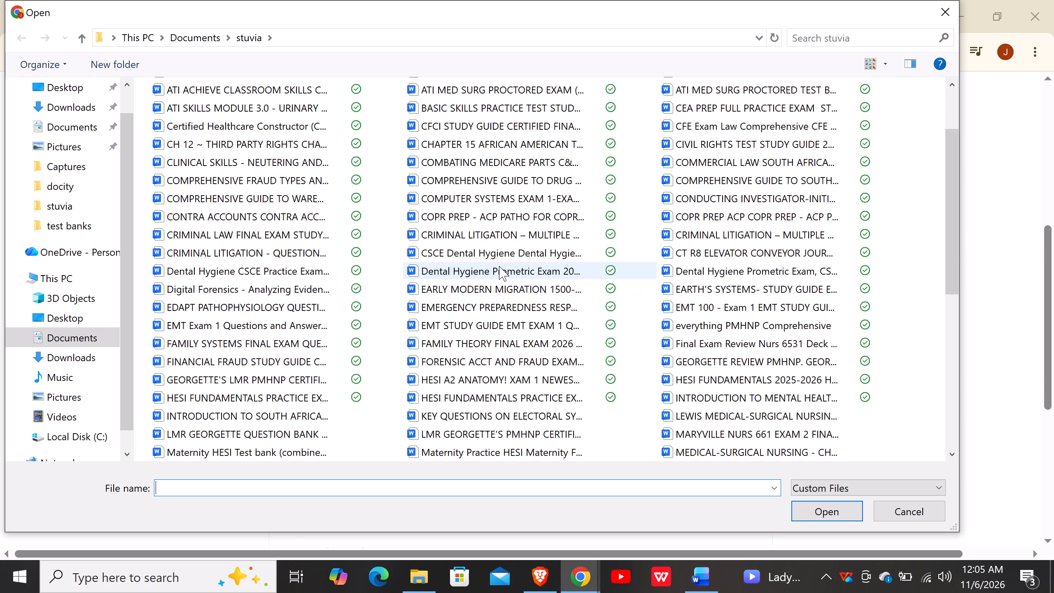
{"action": "scroll", "coordinate": [499, 266], "scroll_direction": "down", "scroll_amount": 15}
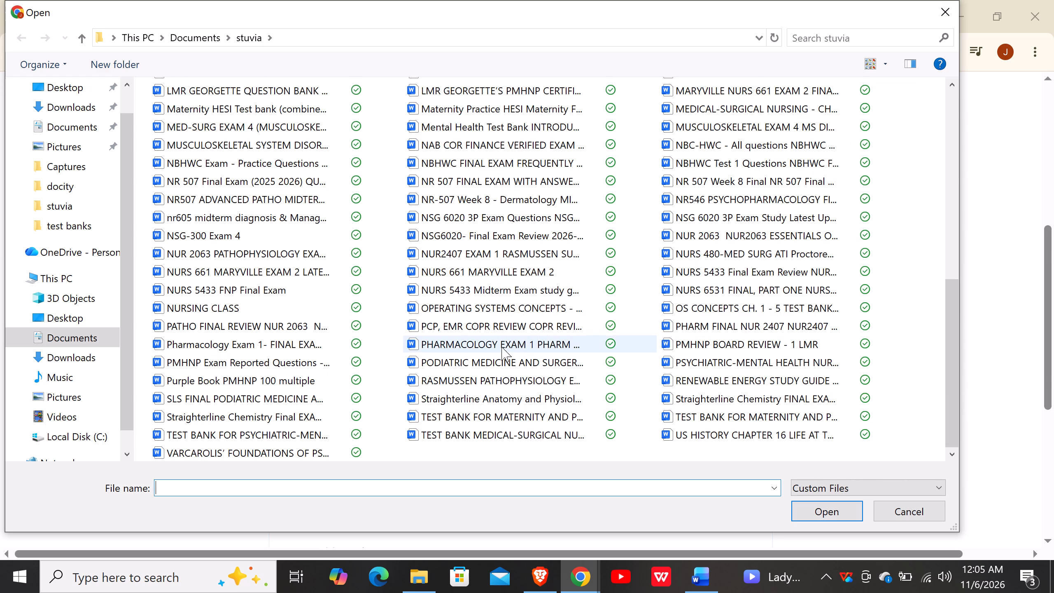
{"action": "left_click", "coordinate": [486, 359], "text": "ctrl"}
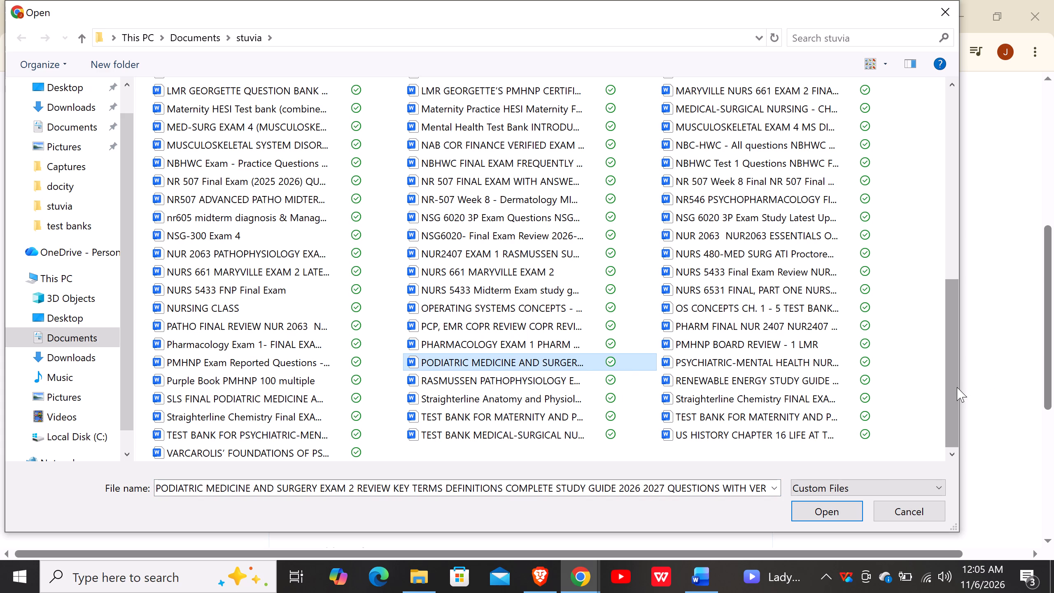
{"action": "left_click_drag", "start_coordinate": [957, 387], "coordinate": [948, 261], "text": "ctrl"}
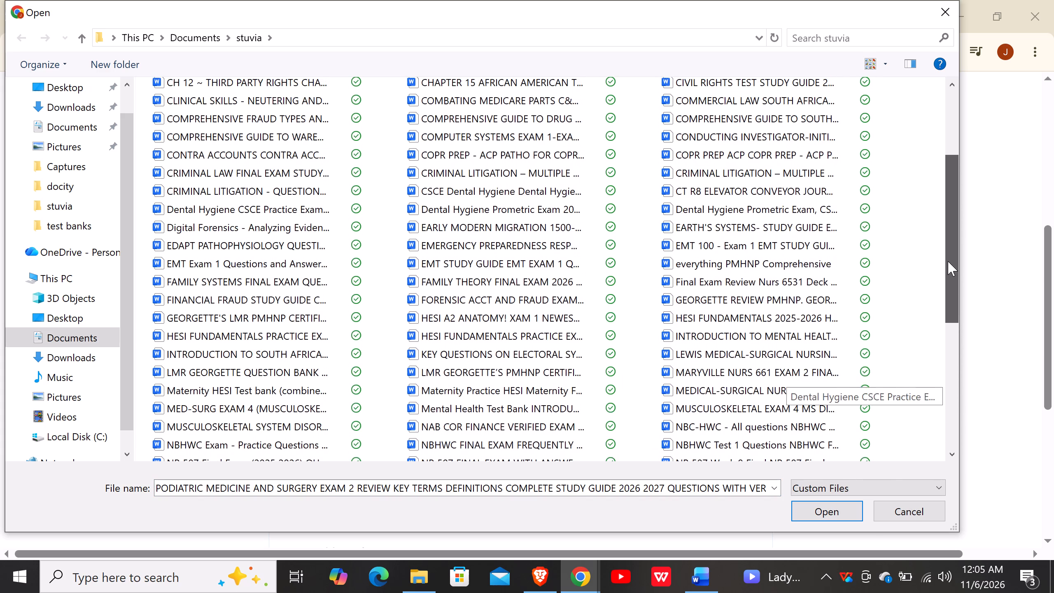
{"action": "left_click_drag", "start_coordinate": [948, 261], "coordinate": [942, 179], "text": "ctrl"}
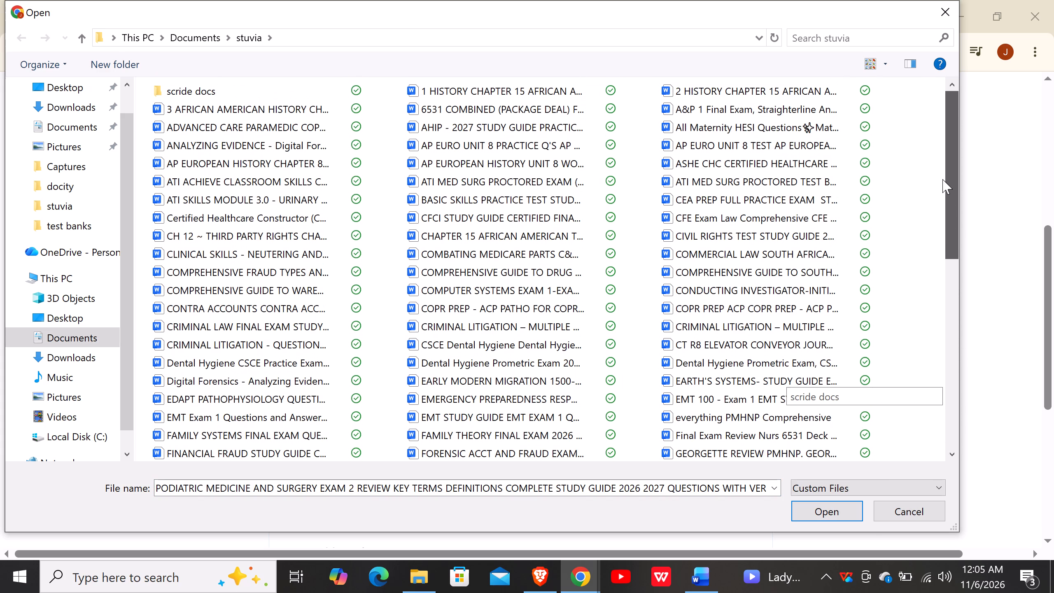
{"action": "left_click_drag", "start_coordinate": [942, 179], "coordinate": [933, 353], "text": "ctrl"}
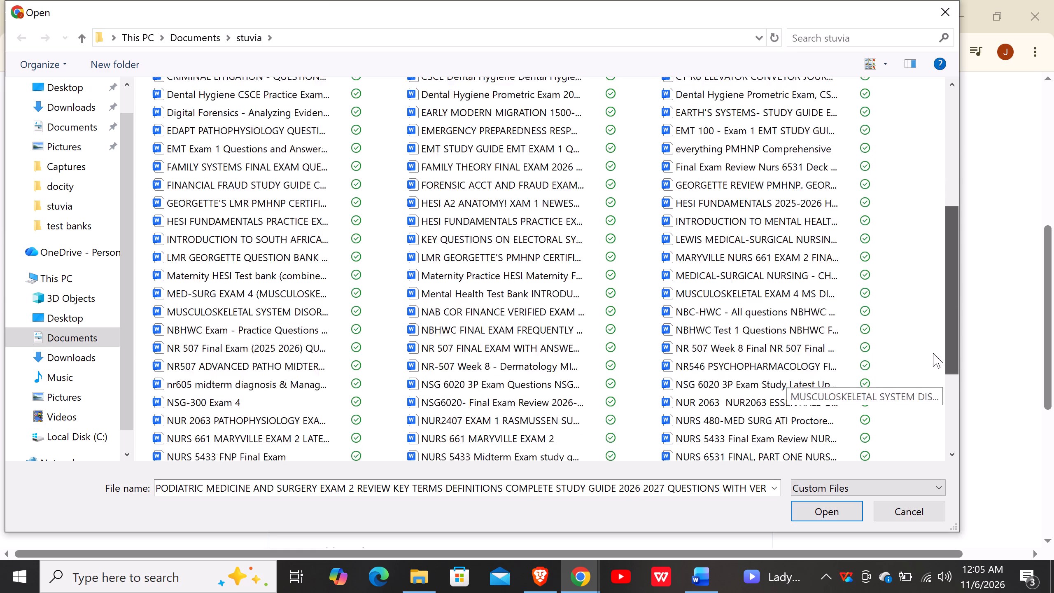
{"action": "left_click_drag", "start_coordinate": [933, 353], "coordinate": [932, 388], "text": "ctrl"}
{"action": "left_click", "coordinate": [240, 402], "text": "ctrl"}
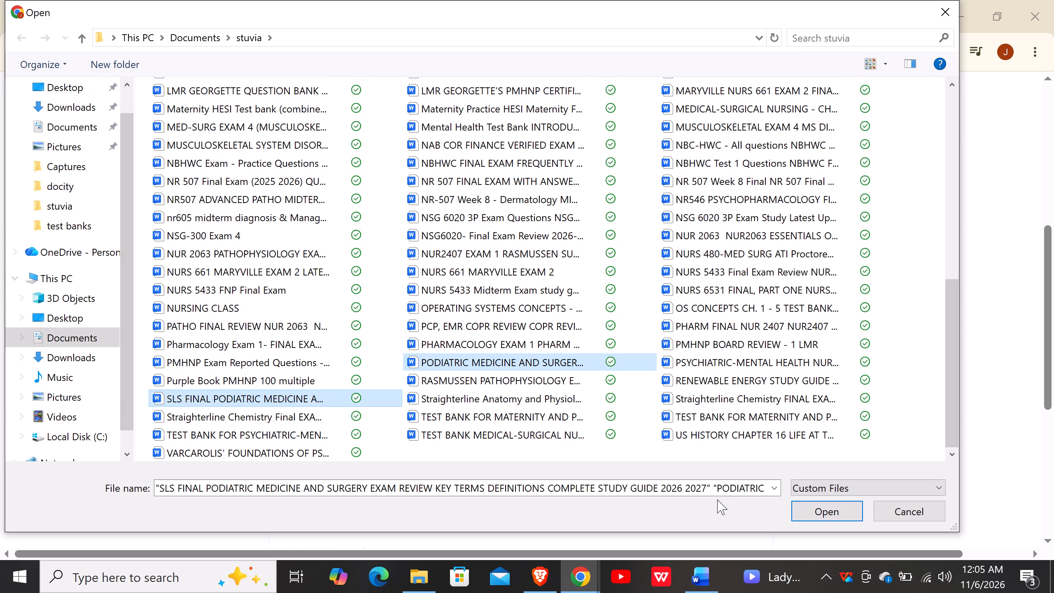
{"action": "left_click", "coordinate": [804, 507]}
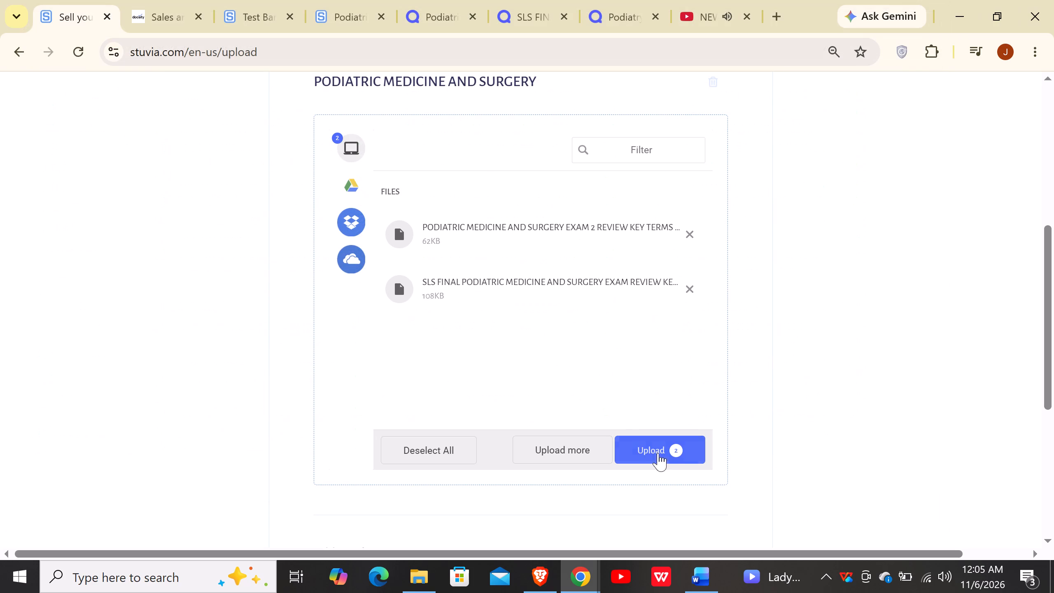
{"action": "left_click", "coordinate": [657, 452]}
Switch to Docsity's sales area and start a document sale, adding the same Exam 2 and SLS Final podiatric files.
{"action": "left_click", "coordinate": [157, 15]}
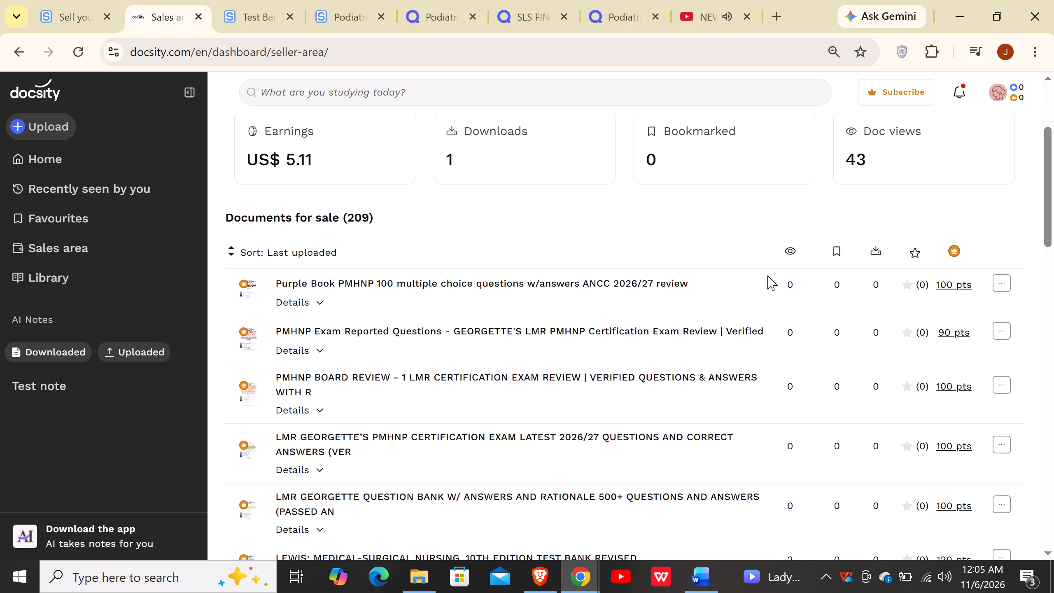
{"action": "scroll", "coordinate": [770, 275], "scroll_direction": "up", "scroll_amount": 3}
{"action": "left_click", "coordinate": [915, 214]}
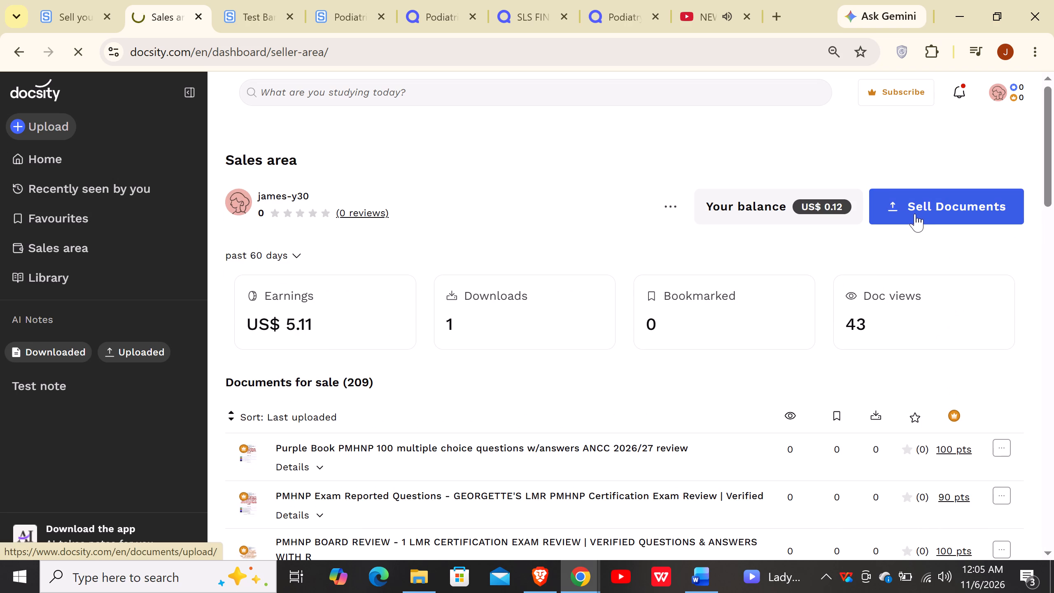
{"action": "left_click", "coordinate": [552, 320]}
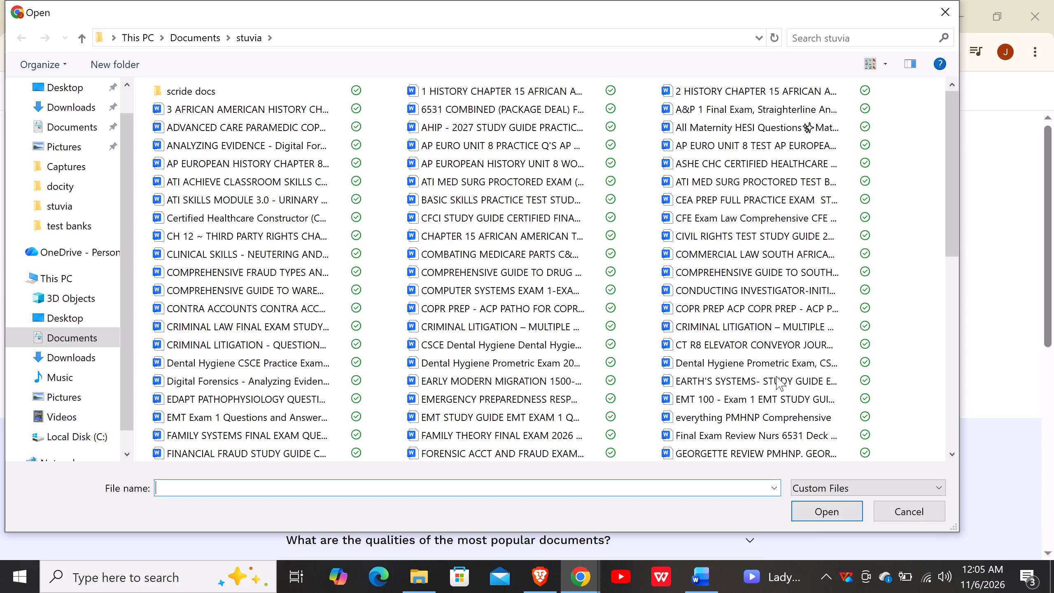
{"action": "scroll", "coordinate": [767, 369], "scroll_direction": "down", "scroll_amount": 15}
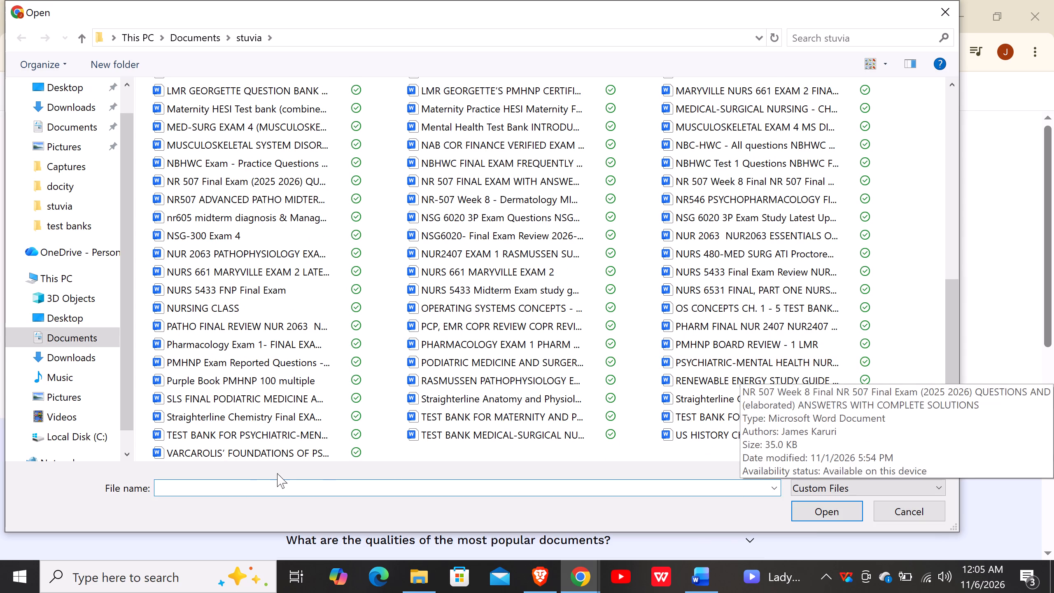
{"action": "left_click", "coordinate": [244, 394], "text": "ctrl"}
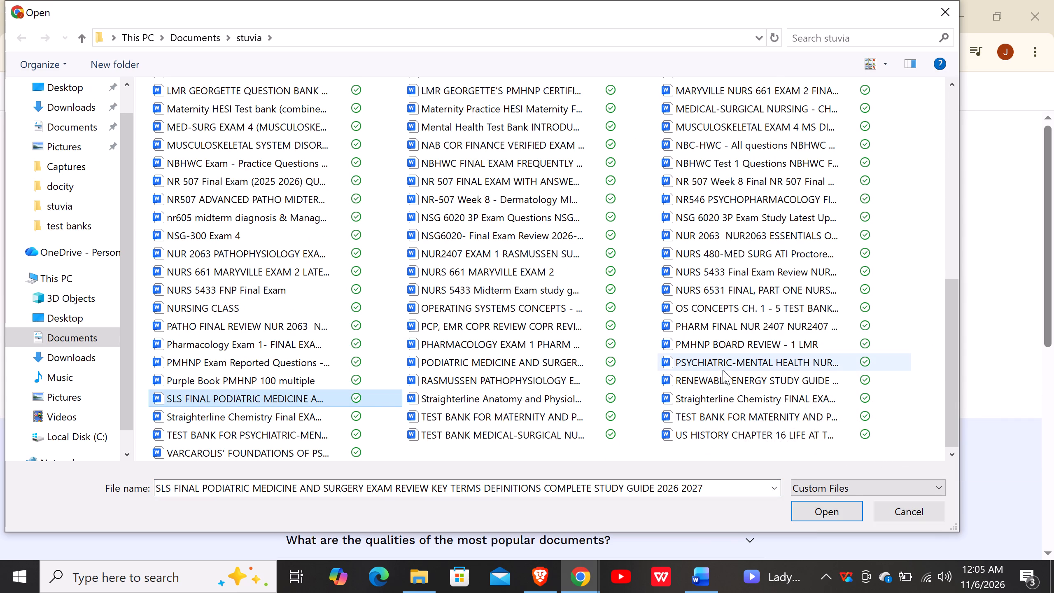
{"action": "left_click", "coordinate": [544, 361], "text": "ctrl"}
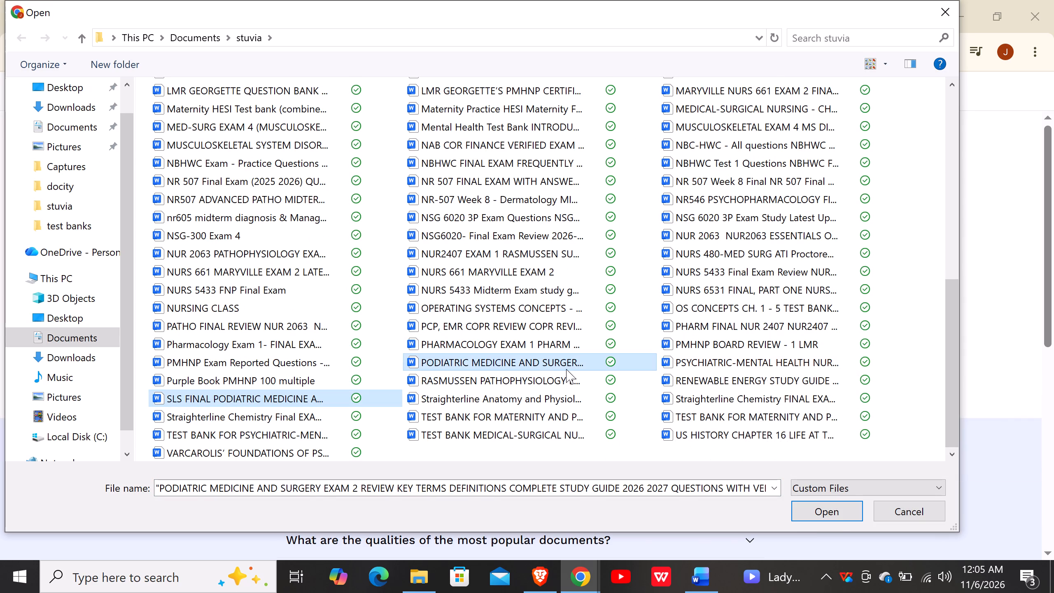
{"action": "left_click", "coordinate": [832, 514], "text": "ctrl"}
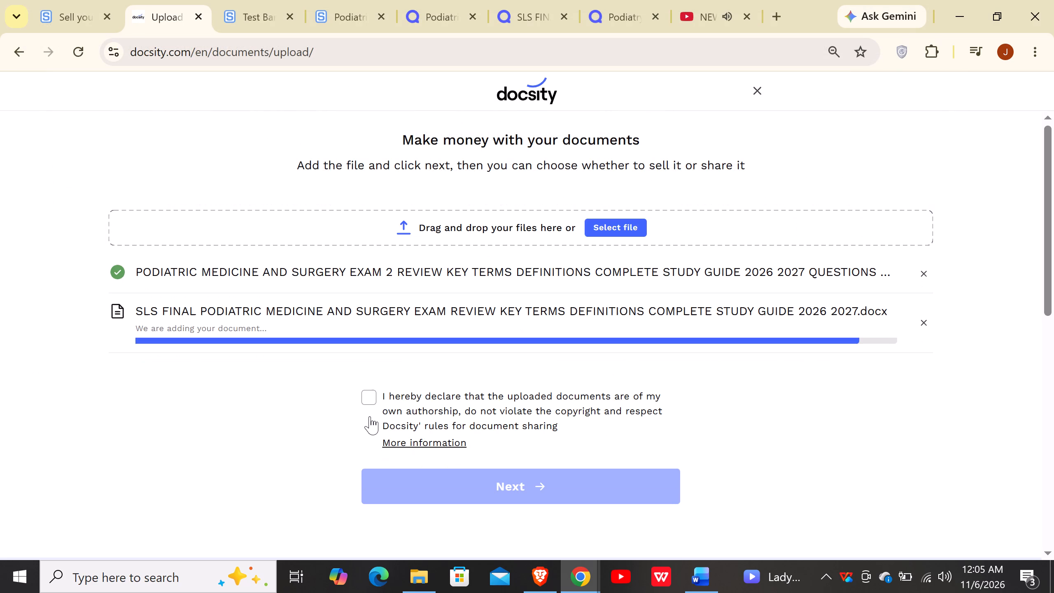
Accept the authorship and copyright declaration for the added documents and continue to their information form.
{"action": "left_click", "coordinate": [376, 397]}
{"action": "left_click", "coordinate": [458, 474]}
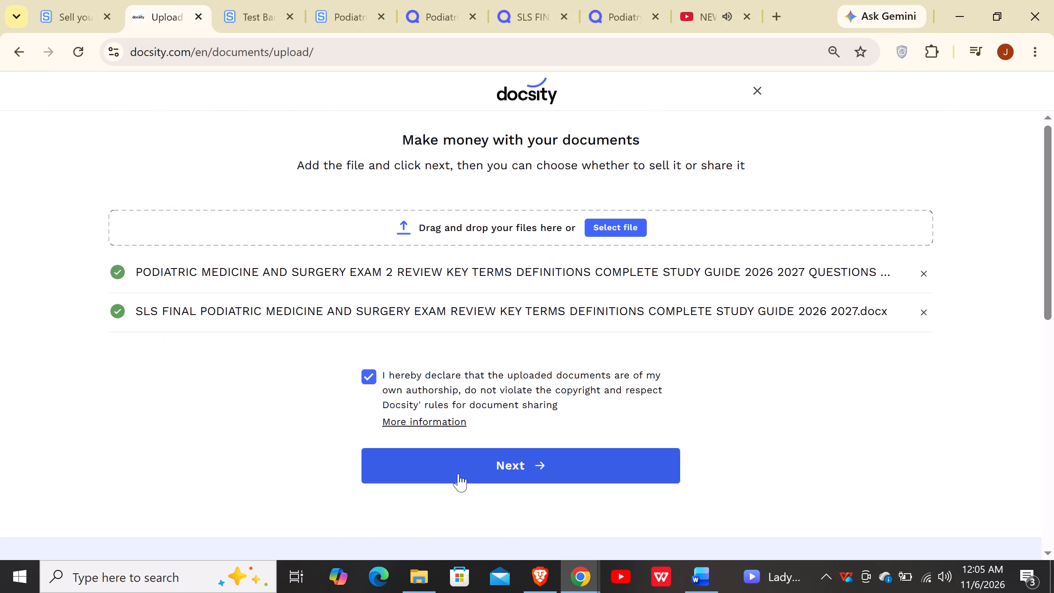
Set the Exam 2 document's academic year to 2026/2027 and proceed to its subject and type details.
{"action": "scroll", "coordinate": [462, 467], "scroll_direction": "down", "scroll_amount": 3}
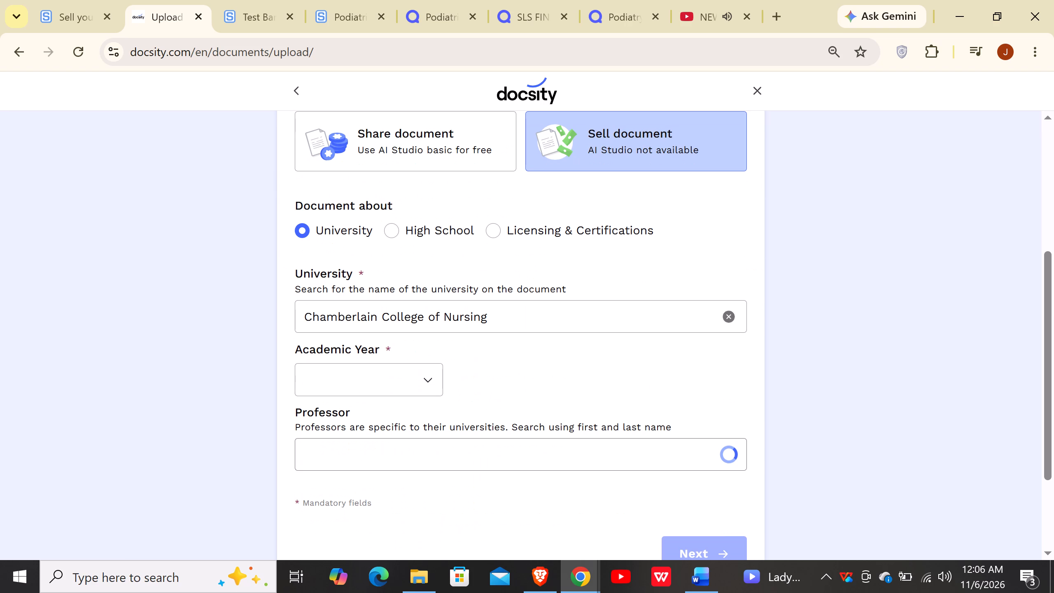
{"action": "left_click", "coordinate": [435, 386]}
{"action": "left_click", "coordinate": [411, 410]}
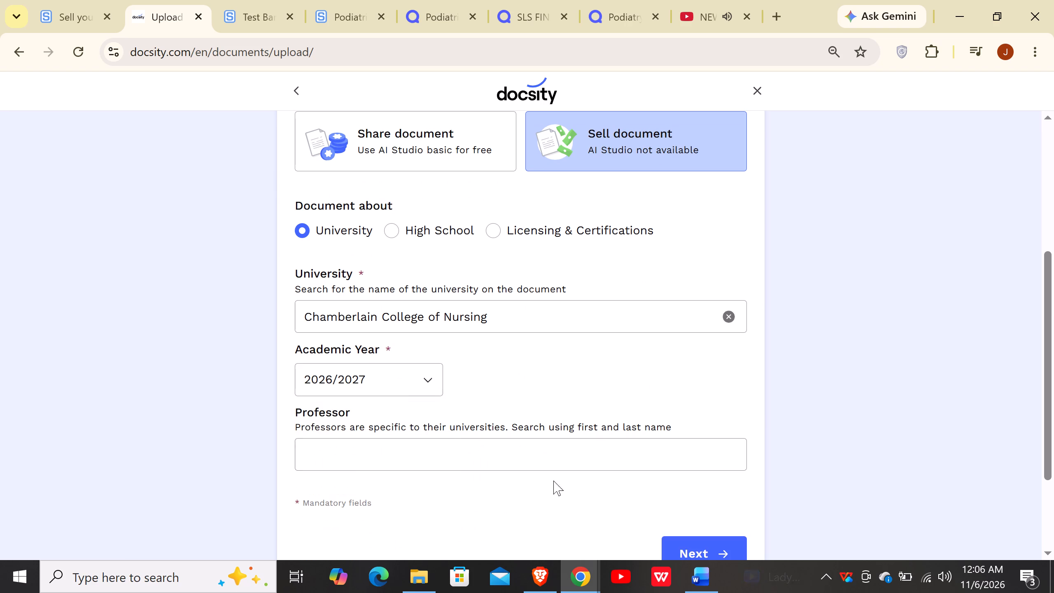
{"action": "scroll", "coordinate": [610, 489], "scroll_direction": "down", "scroll_amount": 2}
{"action": "left_click", "coordinate": [671, 421]}
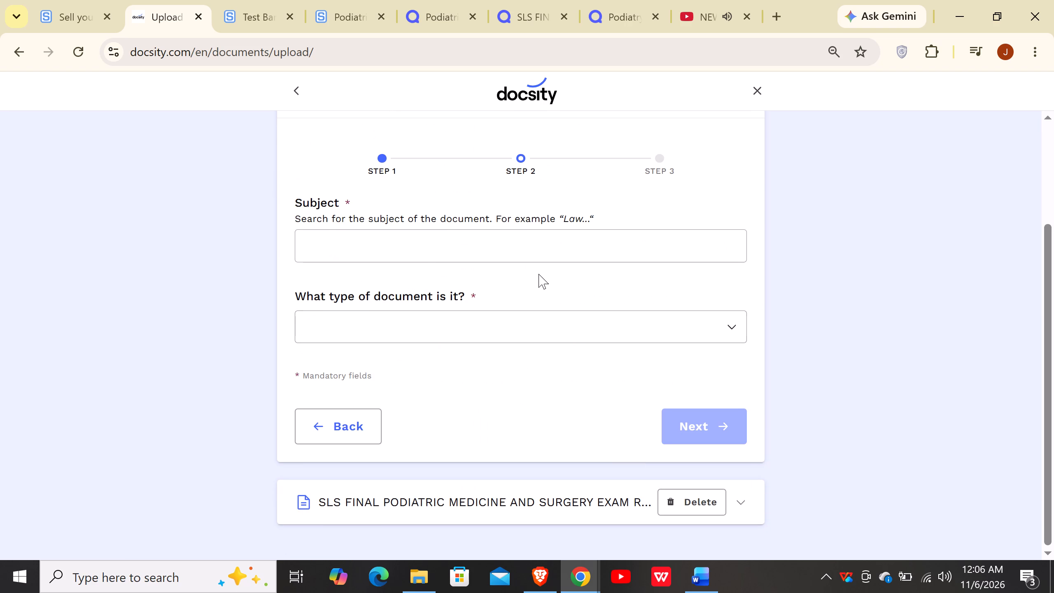
Set the subject to Nursing, the document type to Exercises and the typology to Exams, and proceed to the pricing stage.
{"action": "left_click", "coordinate": [537, 250]}
{"action": "type", "text": "nu"}
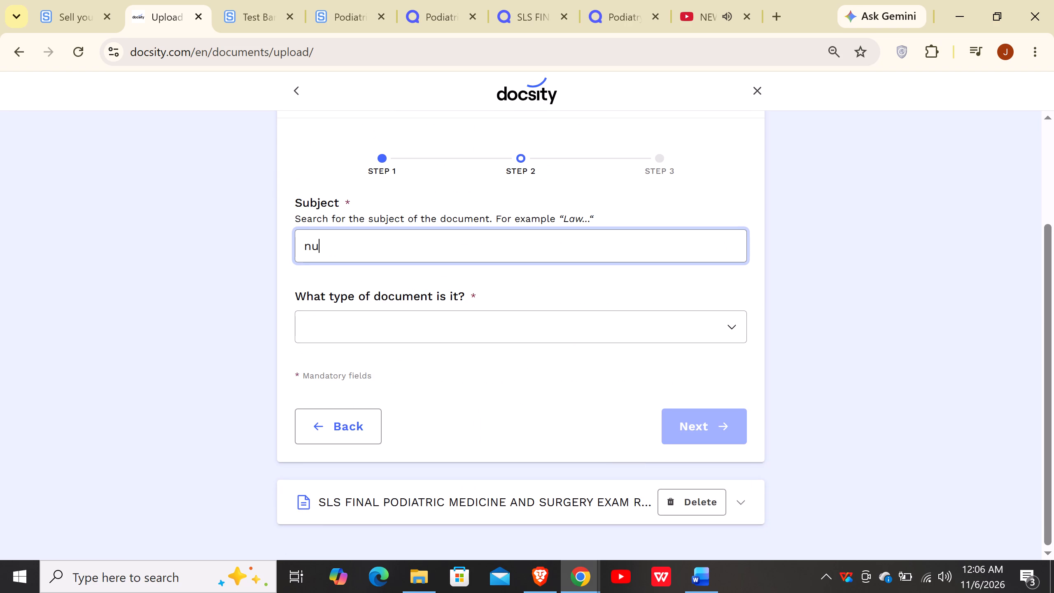
{"action": "left_click", "coordinate": [466, 292]}
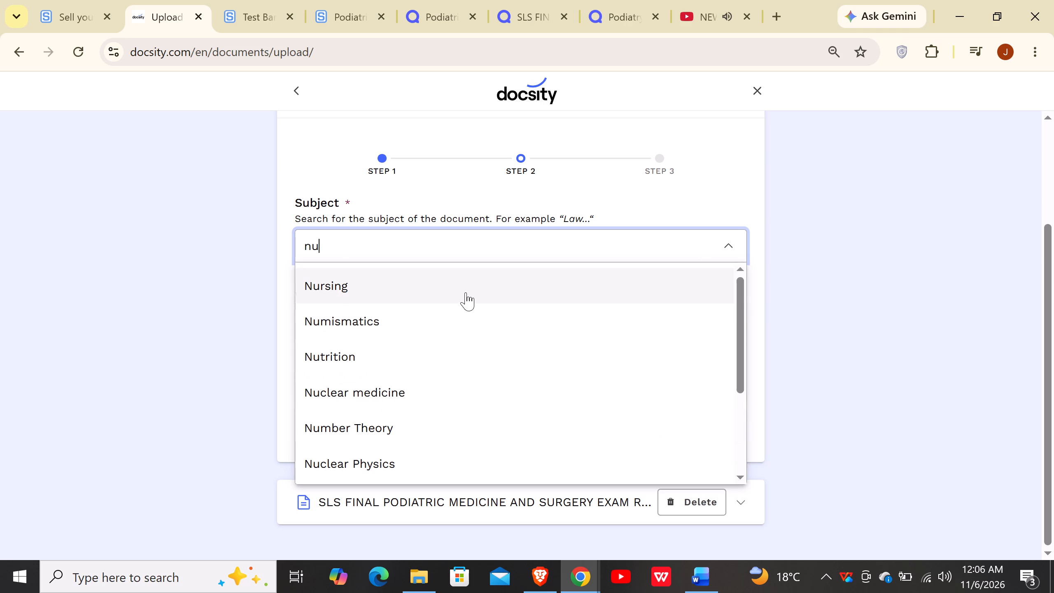
{"action": "left_click", "coordinate": [458, 319]}
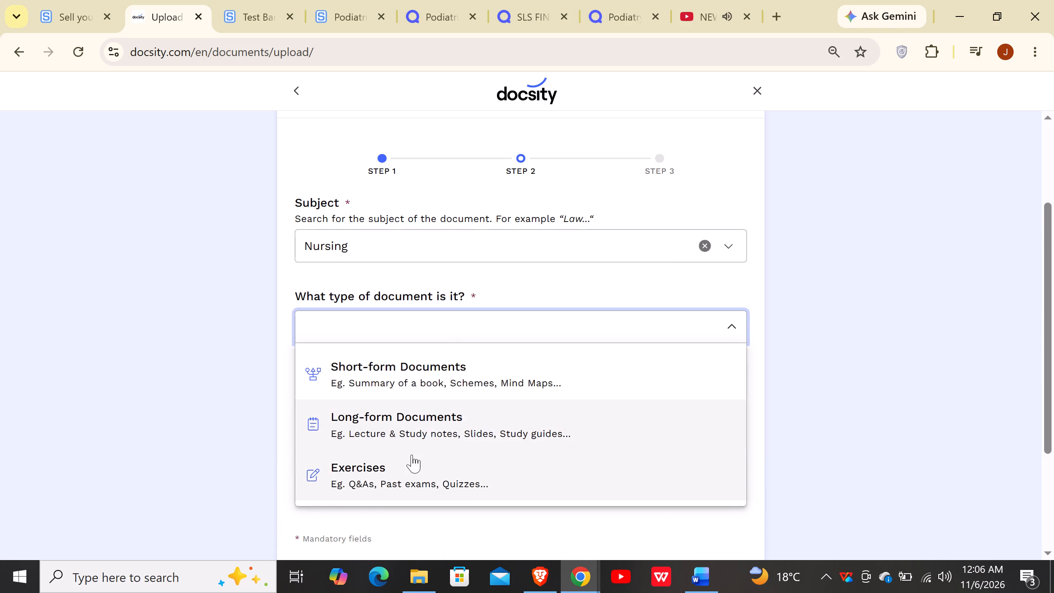
{"action": "left_click", "coordinate": [410, 467]}
{"action": "left_click", "coordinate": [308, 444]}
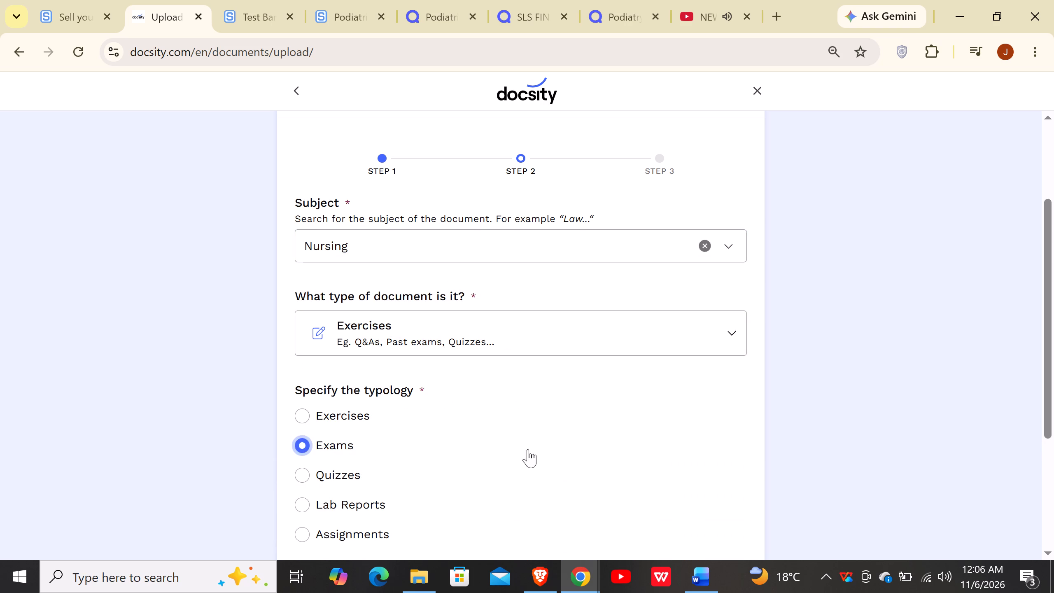
{"action": "scroll", "coordinate": [552, 449], "scroll_direction": "down", "scroll_amount": 2}
{"action": "scroll", "coordinate": [552, 449], "scroll_direction": "up", "scroll_amount": 5}
{"action": "scroll", "coordinate": [552, 449], "scroll_direction": "down", "scroll_amount": 4}
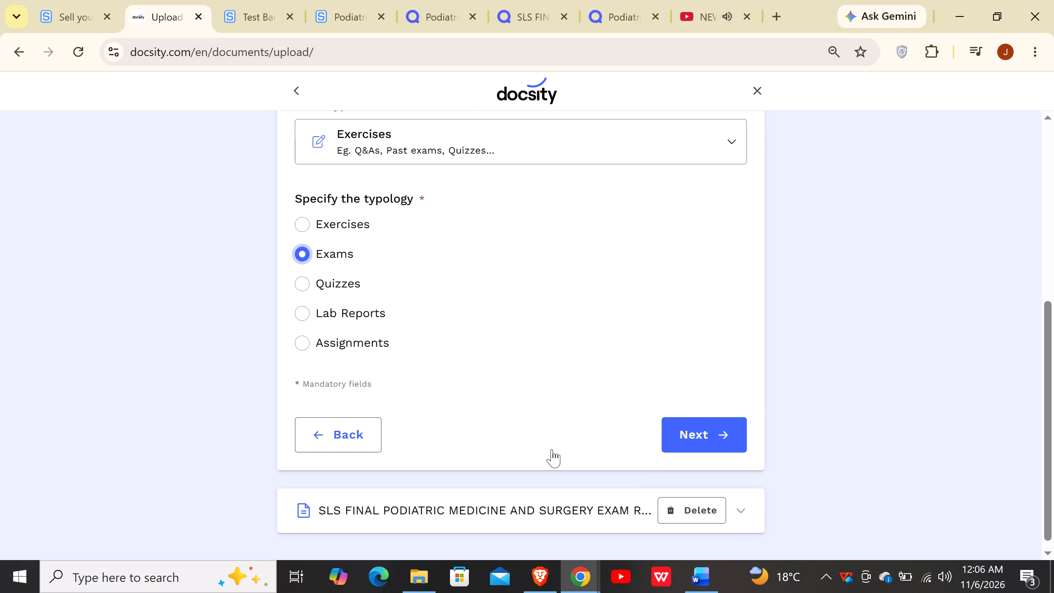
{"action": "scroll", "coordinate": [552, 449], "scroll_direction": "down", "scroll_amount": 2}
{"action": "left_click", "coordinate": [704, 433]}
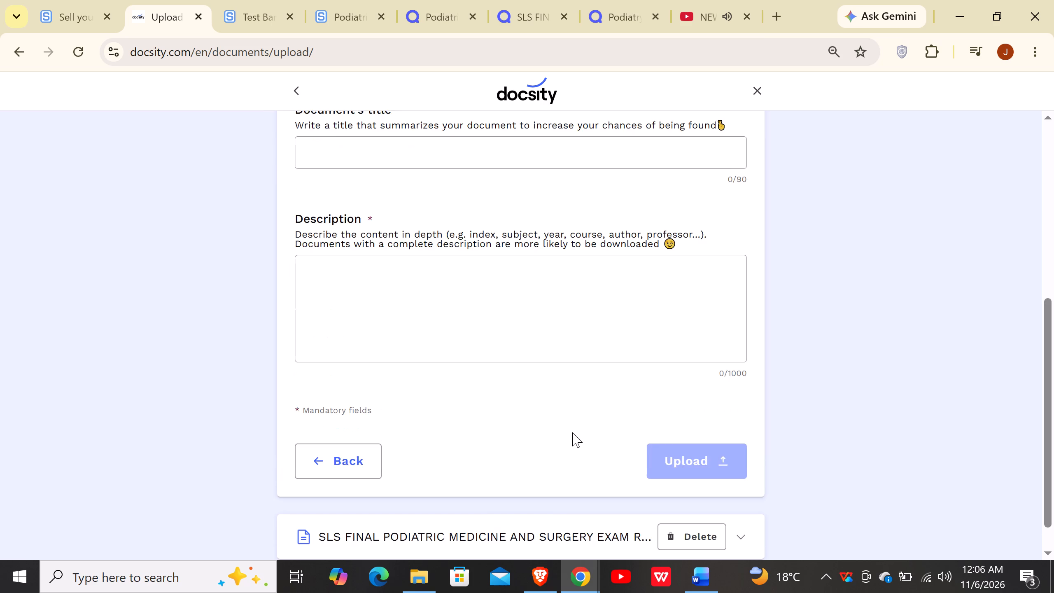
Set the price of the Exam 2 podiatric document to 100 points.
{"action": "scroll", "coordinate": [572, 432], "scroll_direction": "up", "scroll_amount": 4}
{"action": "left_click", "coordinate": [507, 366]}
{"action": "scroll", "coordinate": [424, 462], "scroll_direction": "down", "scroll_amount": 1}
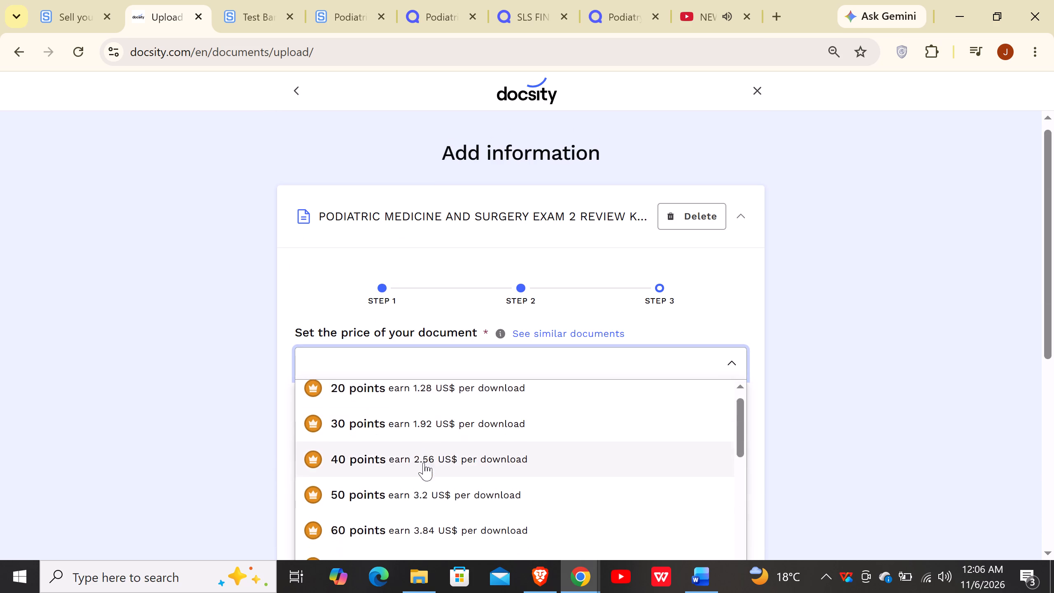
{"action": "scroll", "coordinate": [424, 462], "scroll_direction": "down", "scroll_amount": 1}
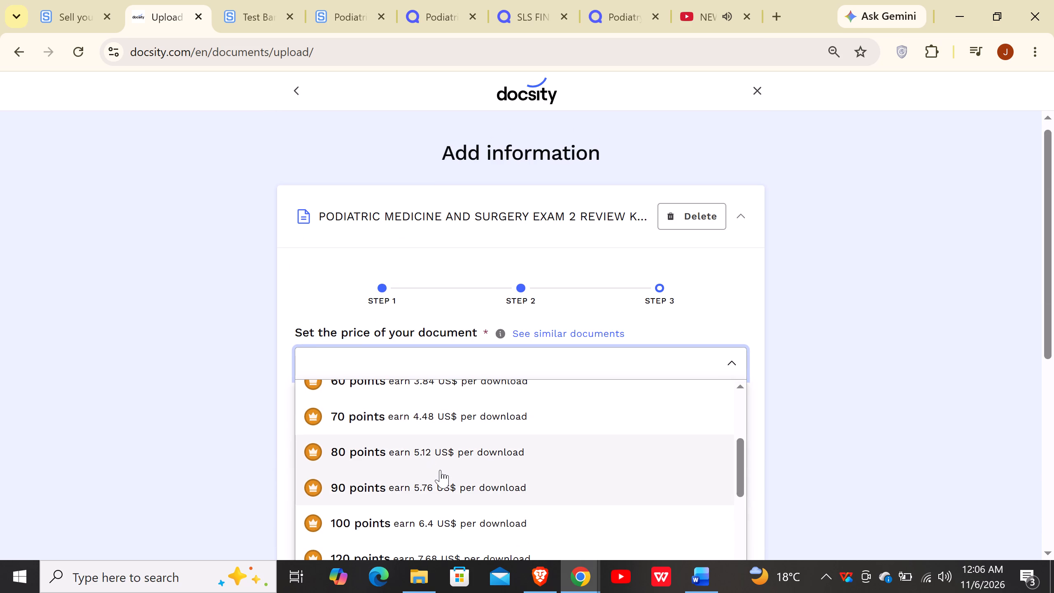
{"action": "left_click", "coordinate": [445, 478]}
{"action": "left_click", "coordinate": [530, 361]}
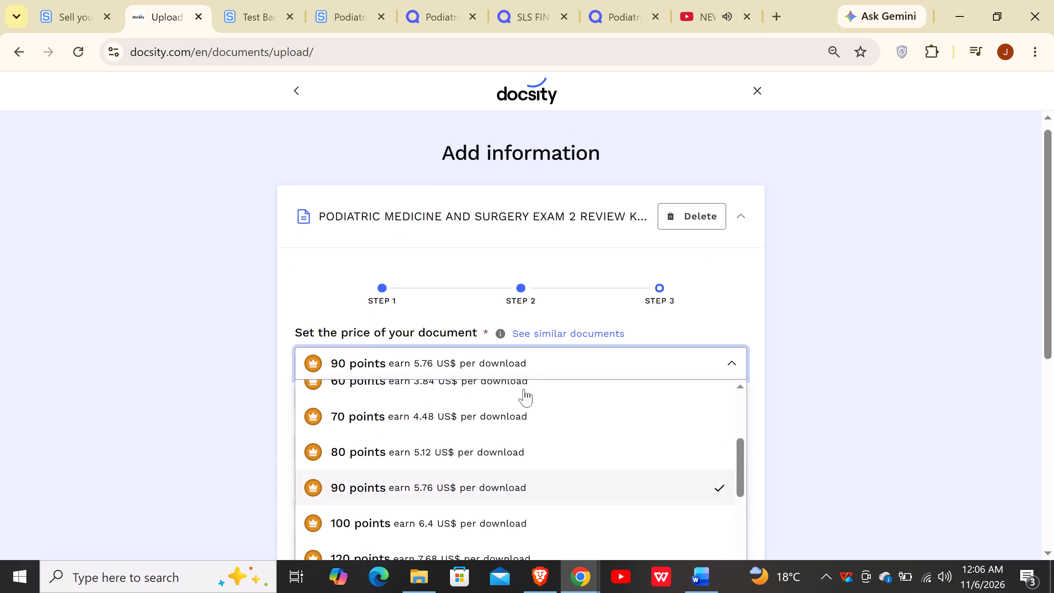
{"action": "scroll", "coordinate": [473, 497], "scroll_direction": "down", "scroll_amount": 1}
{"action": "left_click", "coordinate": [481, 445]}
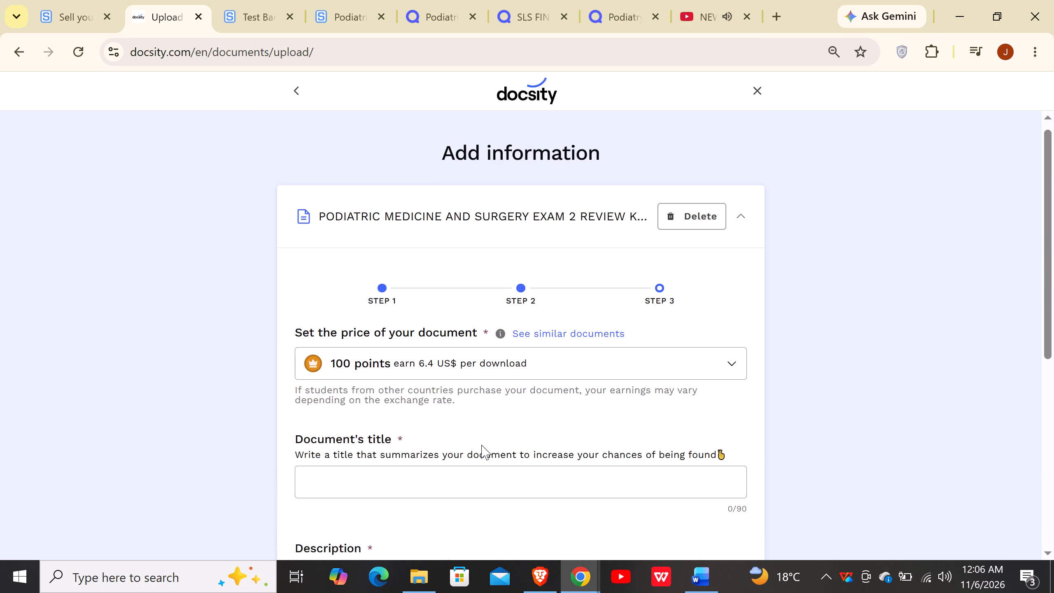
Go to the document's title field, then switch to File Explorer and look through the stuvia folder for the Exam 2 file.
{"action": "scroll", "coordinate": [457, 460], "scroll_direction": "down", "scroll_amount": 2}
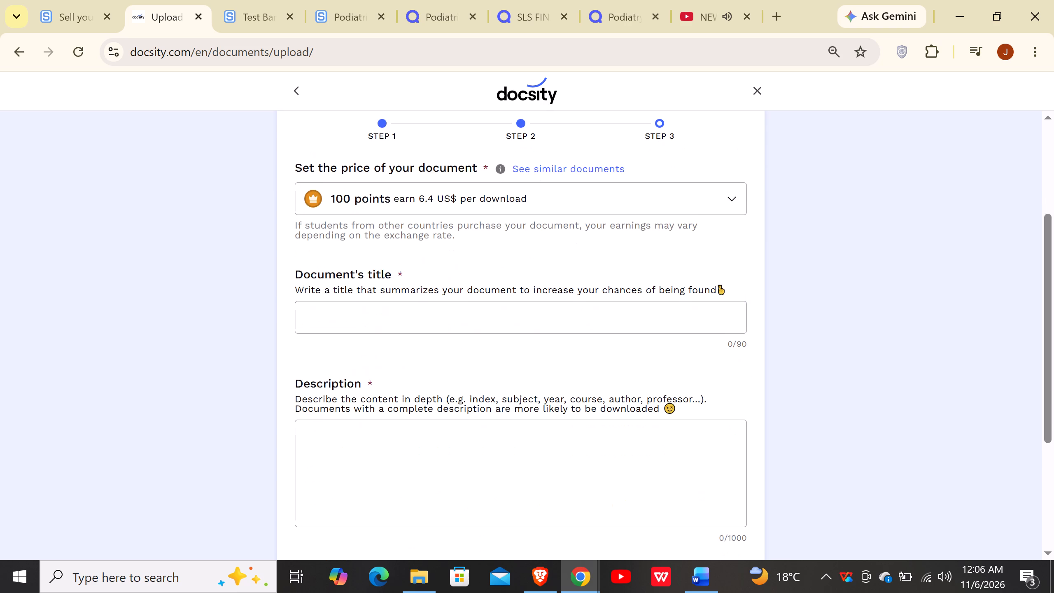
{"action": "left_click", "coordinate": [448, 315]}
{"action": "left_click", "coordinate": [415, 585]}
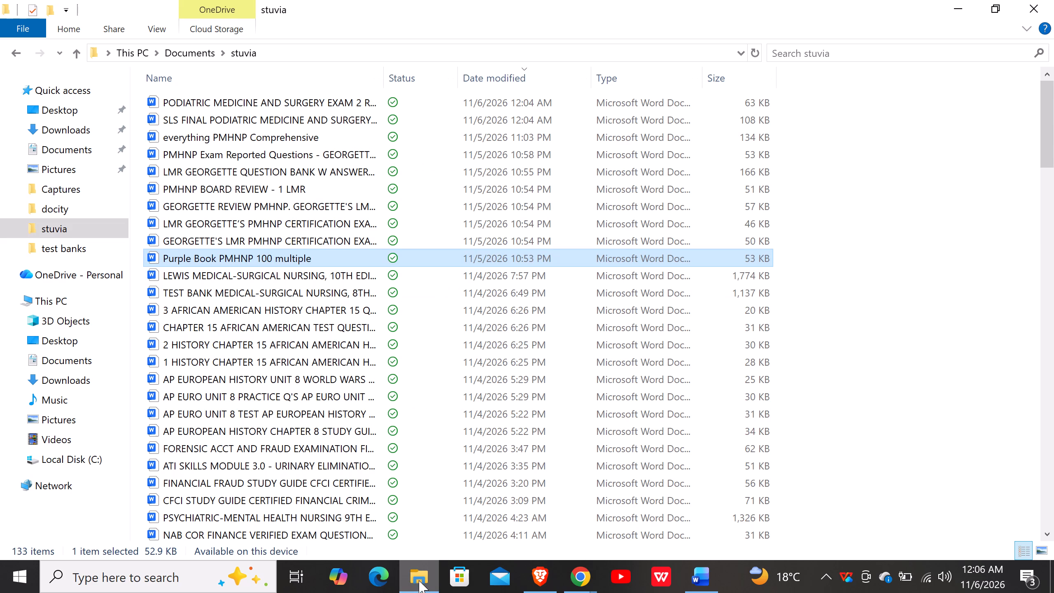
{"action": "scroll", "coordinate": [307, 339], "scroll_direction": "down", "scroll_amount": 9}
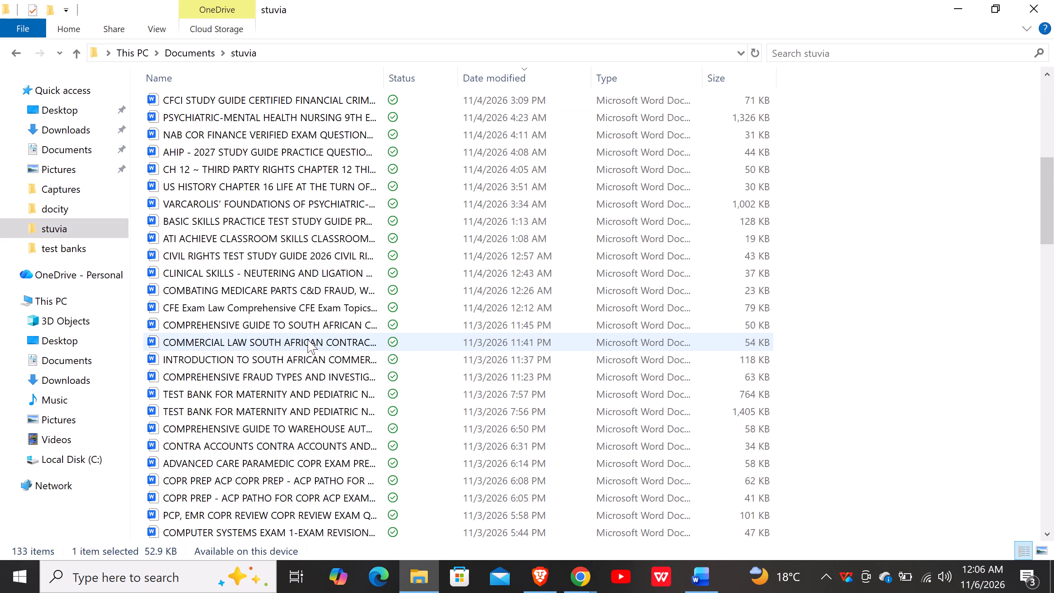
{"action": "scroll", "coordinate": [308, 339], "scroll_direction": "down", "scroll_amount": 5}
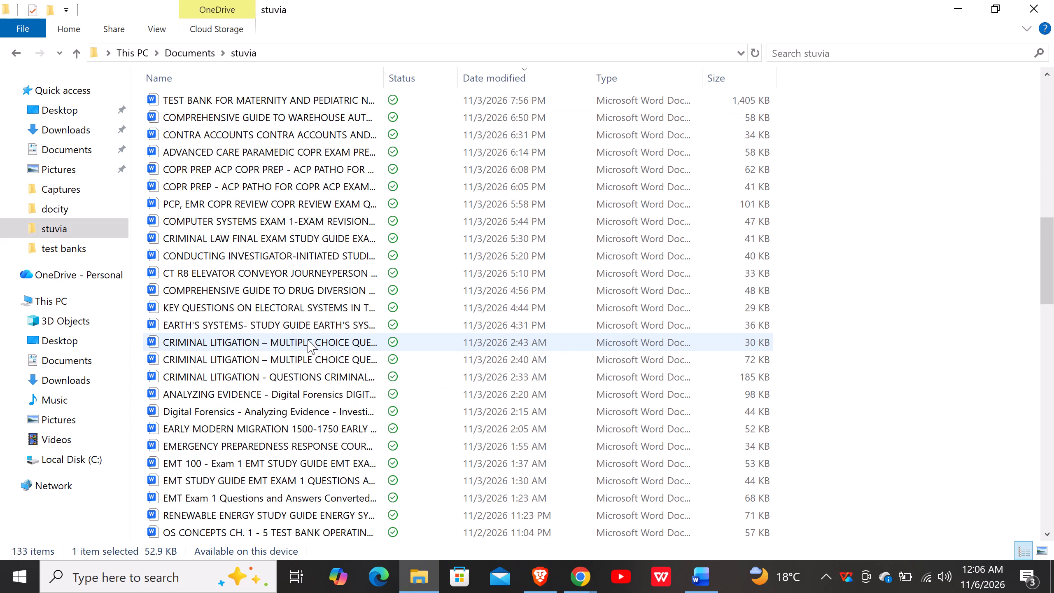
{"action": "scroll", "coordinate": [299, 359], "scroll_direction": "down", "scroll_amount": 12}
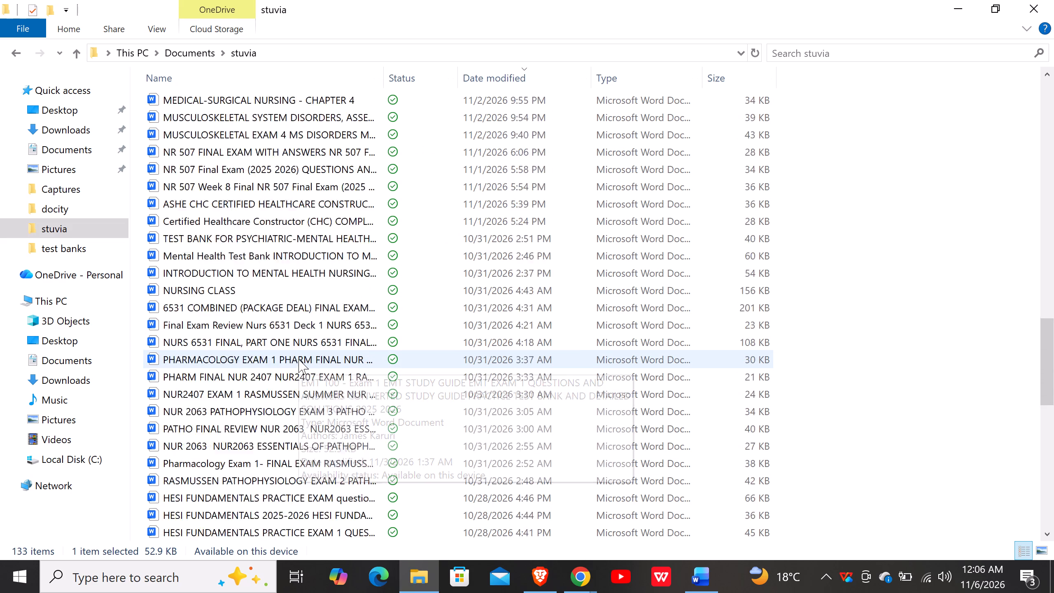
{"action": "scroll", "coordinate": [298, 359], "scroll_direction": "down", "scroll_amount": 15}
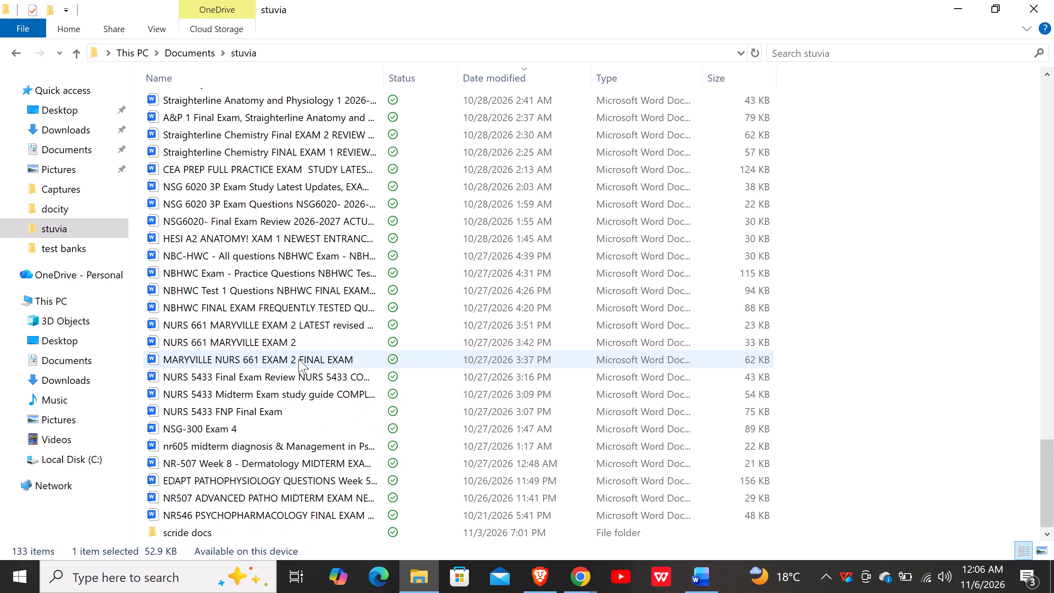
{"action": "scroll", "coordinate": [298, 359], "scroll_direction": "up", "scroll_amount": 13}
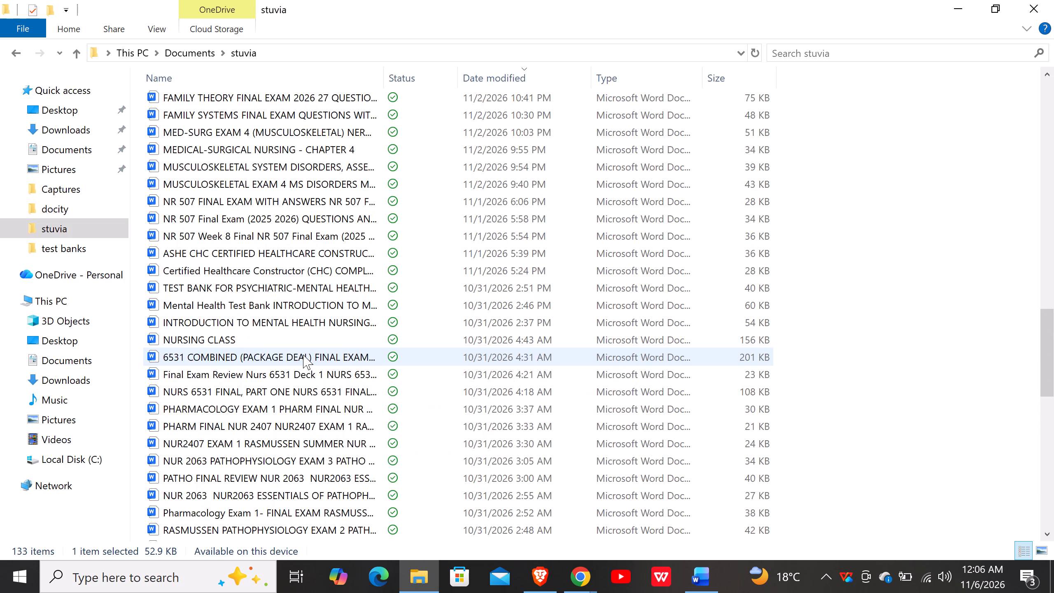
{"action": "scroll", "coordinate": [303, 355], "scroll_direction": "up", "scroll_amount": 20}
{"action": "scroll", "coordinate": [303, 355], "scroll_direction": "up", "scroll_amount": 9}
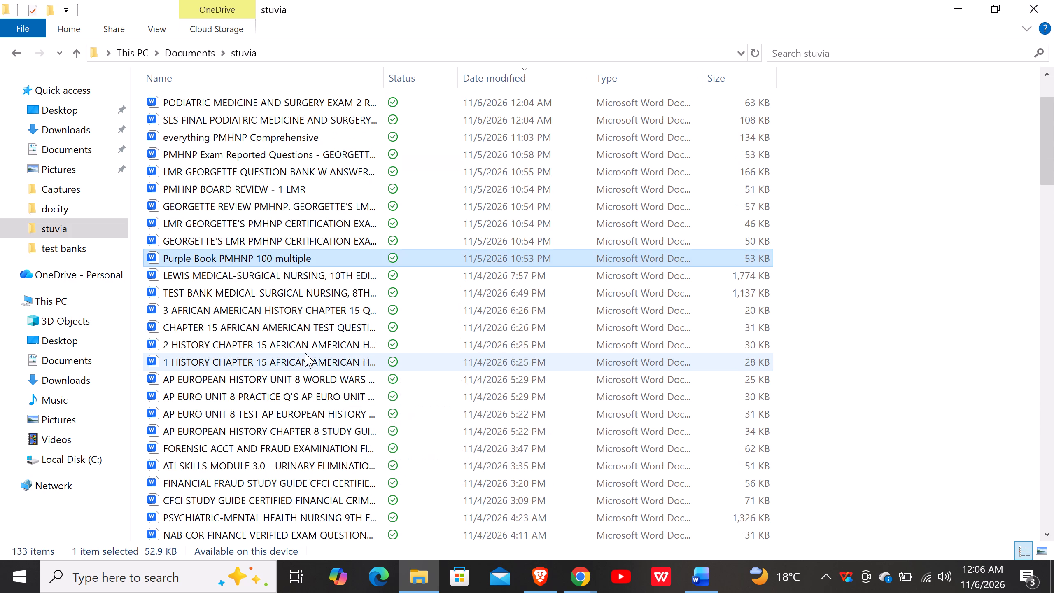
Open the Podiatric Medicine and Surgery Exam 2 document in Word and copy its full cover title.
{"action": "double_click", "coordinate": [287, 107]}
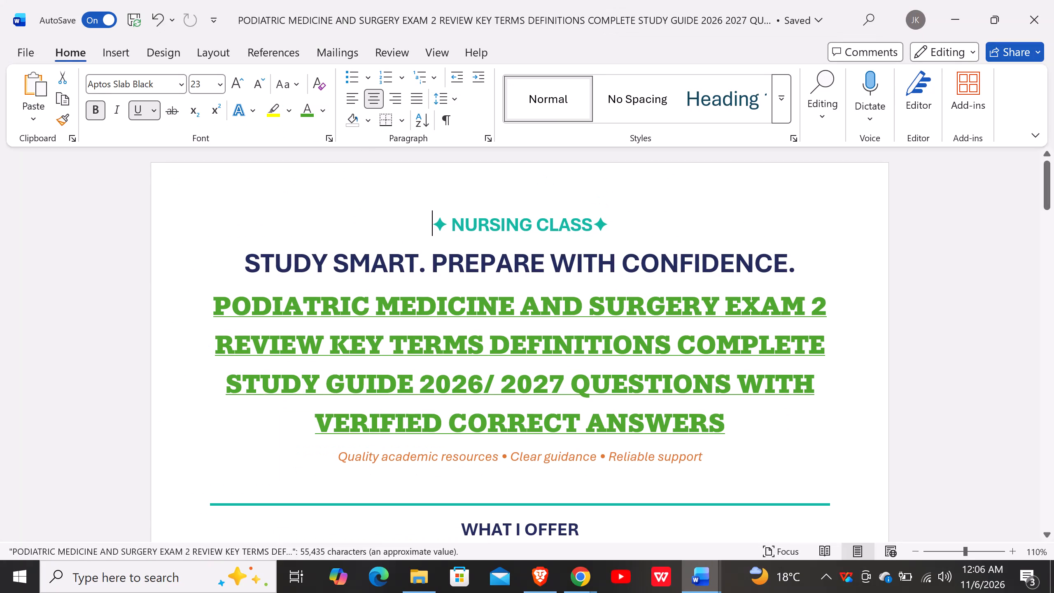
{"action": "left_click_drag", "start_coordinate": [730, 425], "coordinate": [274, 313]}
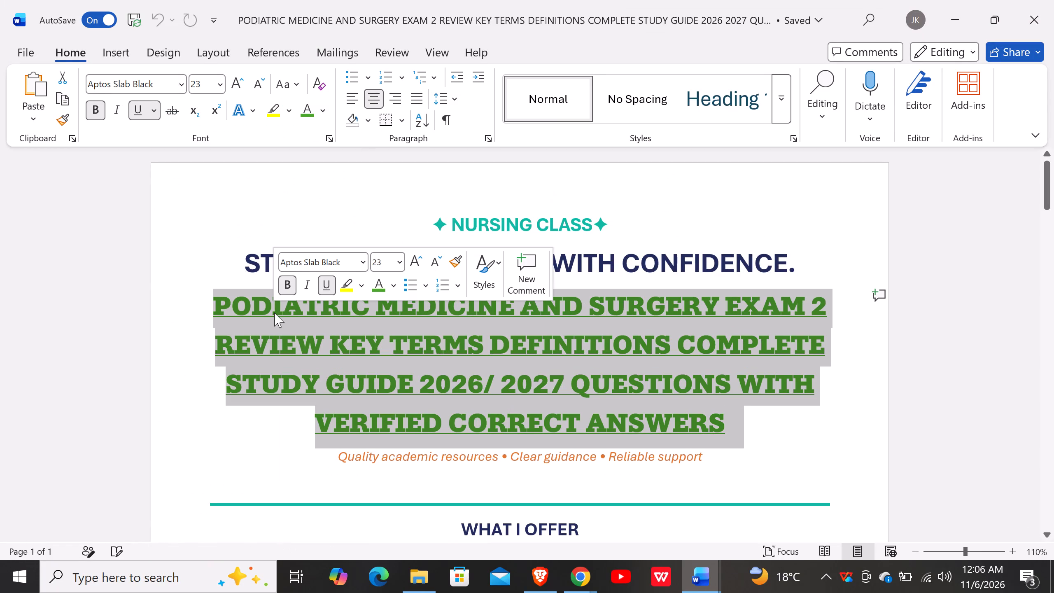
{"action": "key", "text": "ctrl+c"}
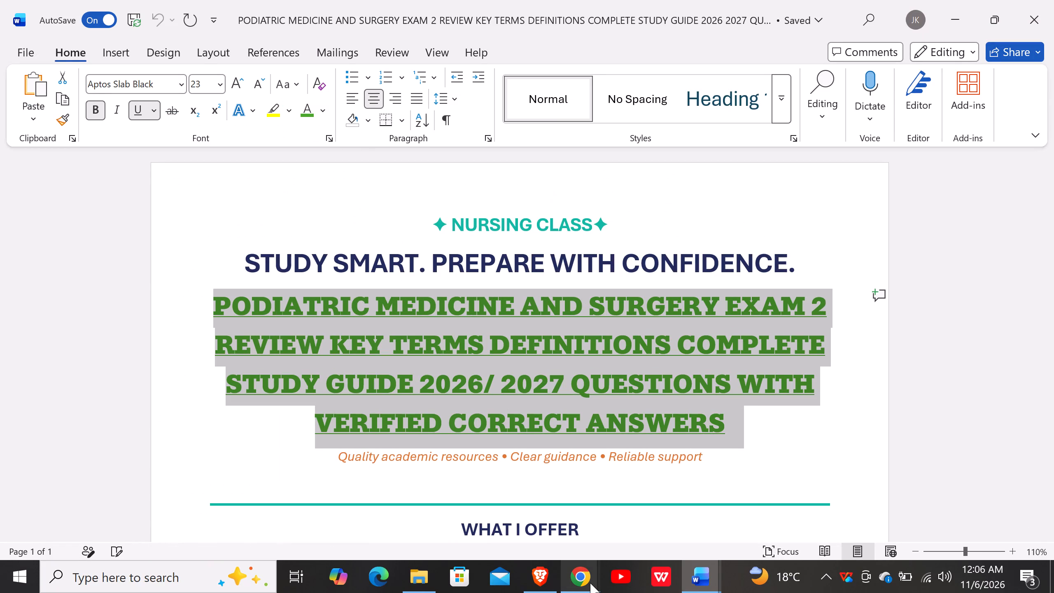
Back on Docsity, paste the copied Exam 2 title as both the document's title and description, and upload the document.
{"action": "left_click", "coordinate": [627, 529]}
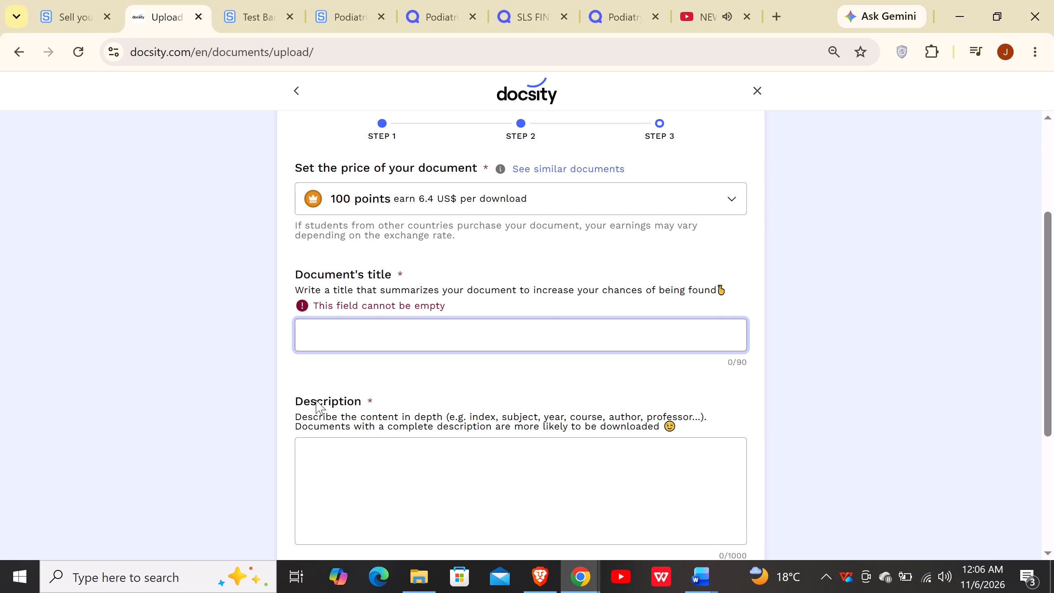
{"action": "key", "text": "ctrl+v"}
{"action": "scroll", "coordinate": [330, 403], "scroll_direction": "down", "scroll_amount": 2}
{"action": "left_click", "coordinate": [411, 316]}
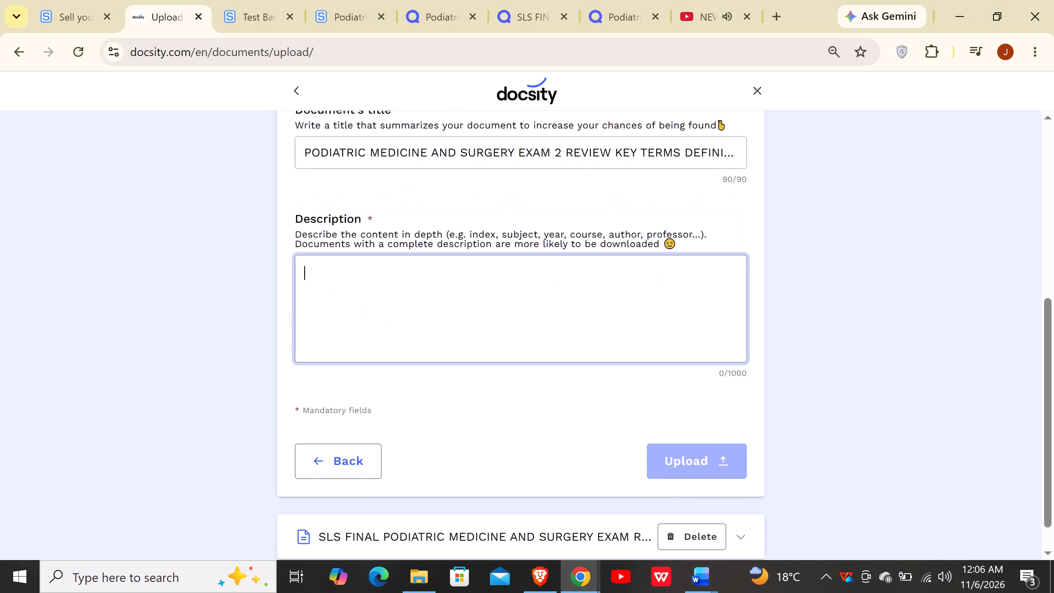
{"action": "key", "text": "ctrl+v"}
{"action": "left_click", "coordinate": [712, 462]}
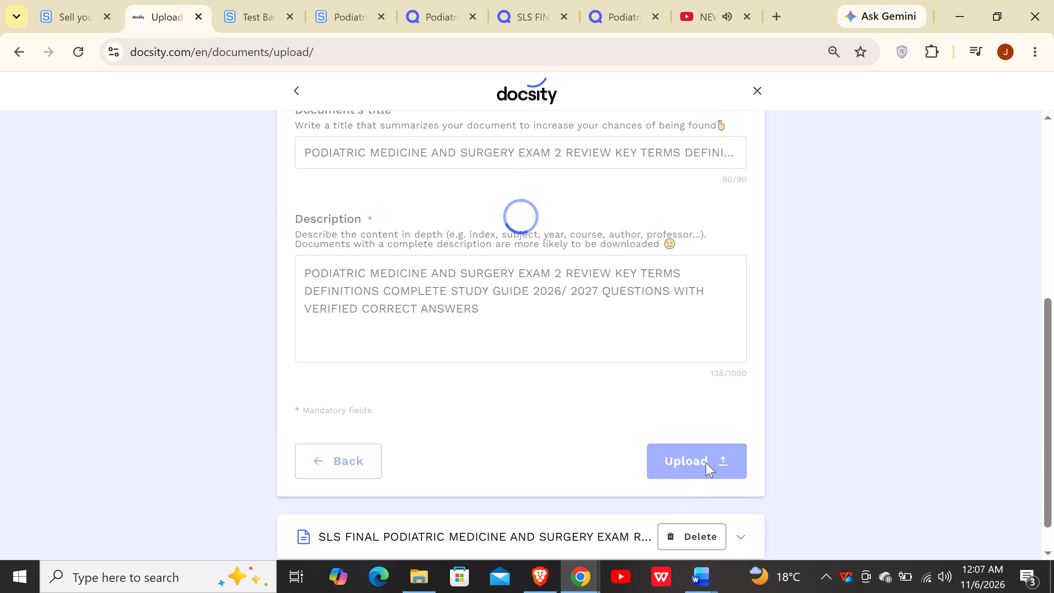
Set the SLS Final document's academic year to 2026/2027 and proceed to its subject and type details.
{"action": "scroll", "coordinate": [695, 456], "scroll_direction": "down", "scroll_amount": 3}
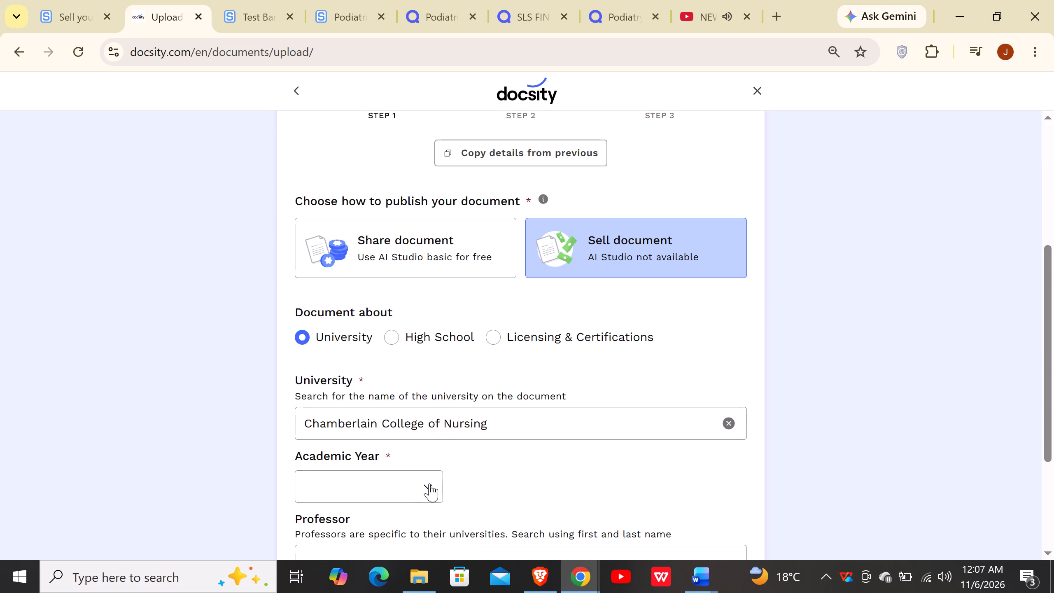
{"action": "left_click", "coordinate": [428, 486]}
{"action": "scroll", "coordinate": [372, 495], "scroll_direction": "down", "scroll_amount": 1}
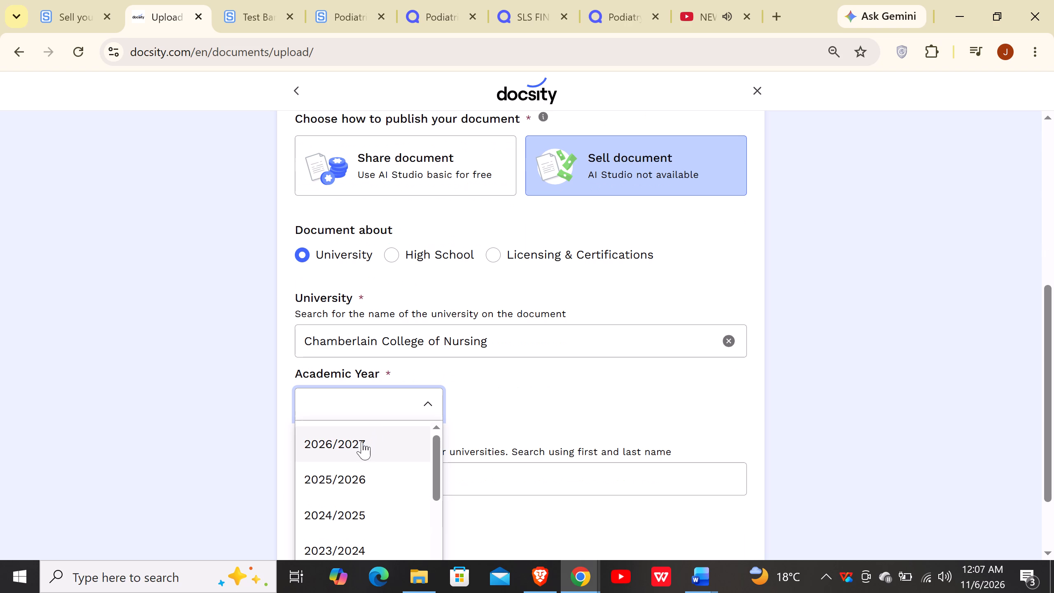
{"action": "left_click", "coordinate": [362, 441]}
{"action": "scroll", "coordinate": [483, 434], "scroll_direction": "down", "scroll_amount": 3}
{"action": "left_click", "coordinate": [683, 487]}
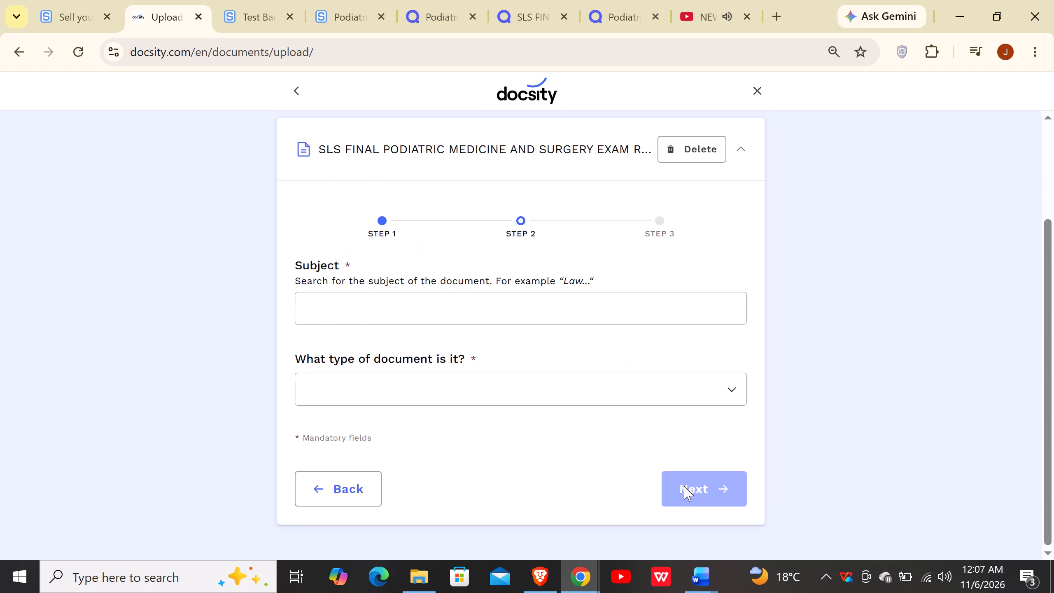
Set the SLS Final document's subject to Medicine, type to Exercises and typology to Exams, and proceed to the pricing stage.
{"action": "scroll", "coordinate": [684, 486], "scroll_direction": "up", "scroll_amount": 3}
{"action": "left_click", "coordinate": [517, 429]}
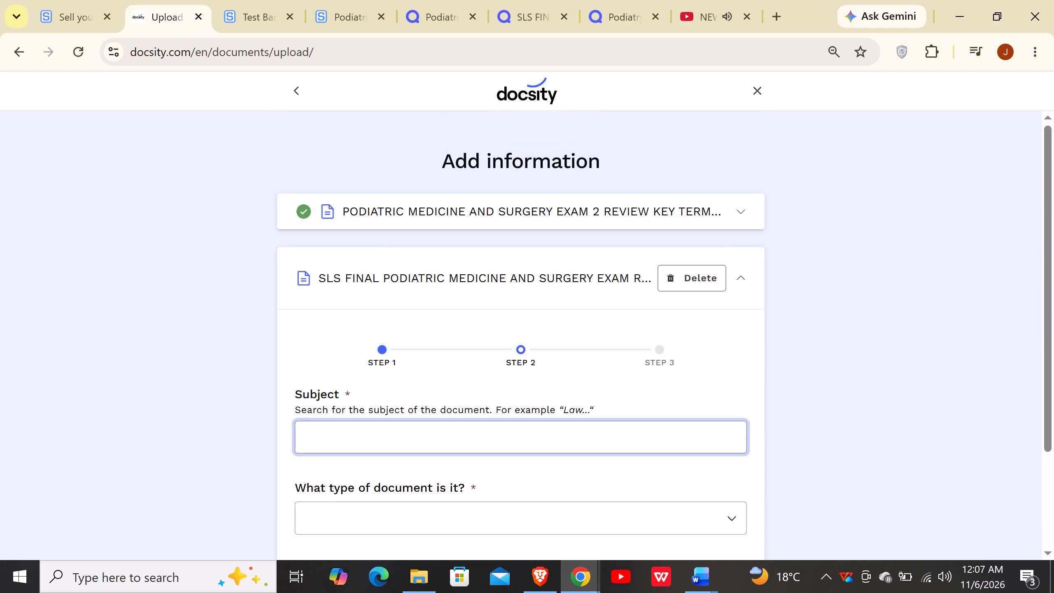
{"action": "type", "text": "med"}
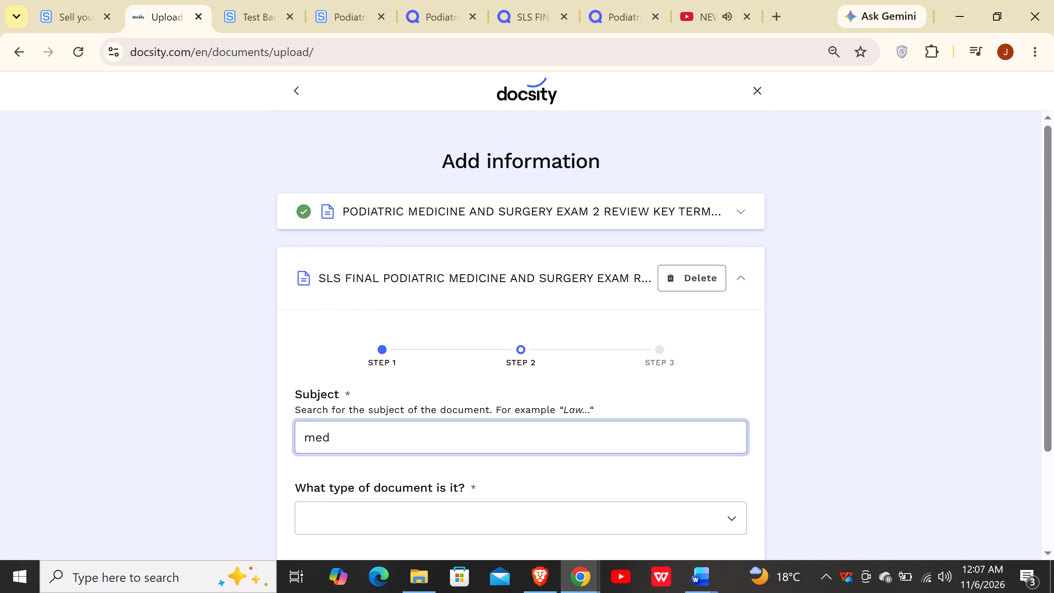
{"action": "left_click", "coordinate": [462, 480]}
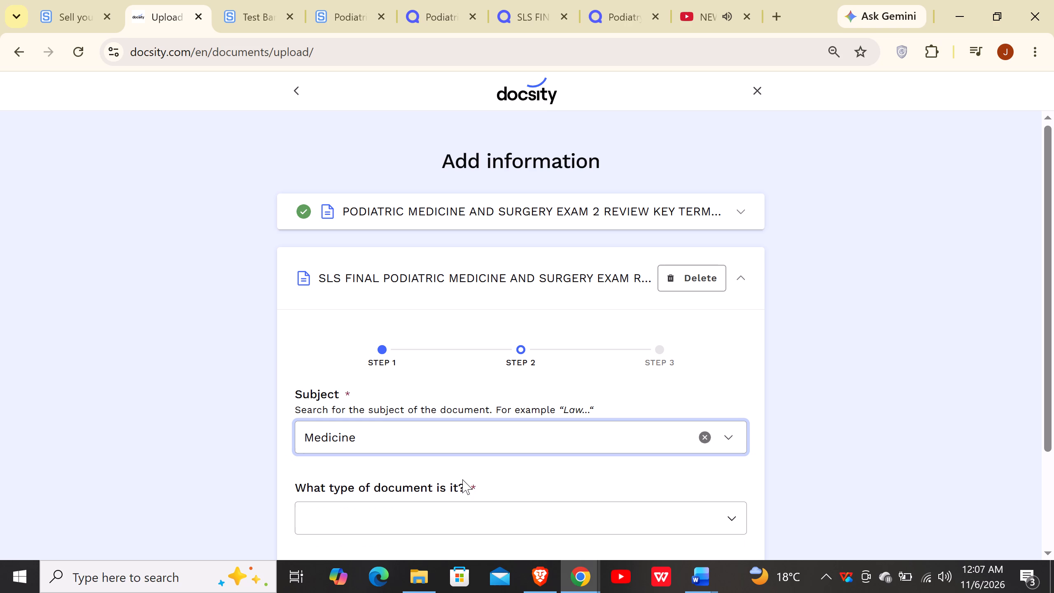
{"action": "scroll", "coordinate": [560, 472], "scroll_direction": "down", "scroll_amount": 1}
{"action": "left_click", "coordinate": [614, 441]}
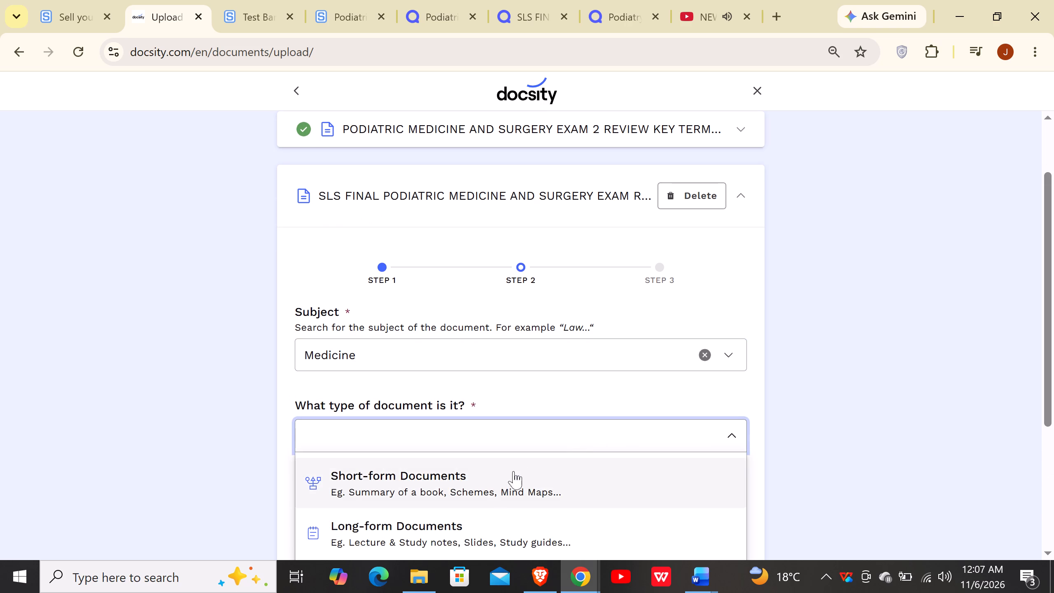
{"action": "scroll", "coordinate": [491, 502], "scroll_direction": "down", "scroll_amount": 2}
{"action": "left_click", "coordinate": [488, 432]}
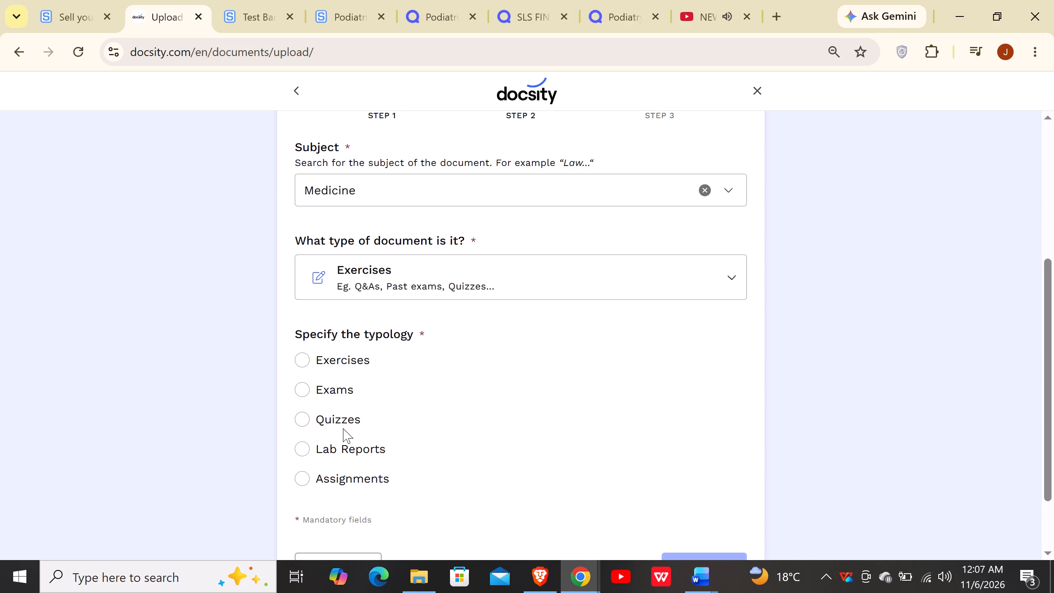
{"action": "left_click", "coordinate": [298, 387]}
{"action": "scroll", "coordinate": [496, 423], "scroll_direction": "down", "scroll_amount": 2}
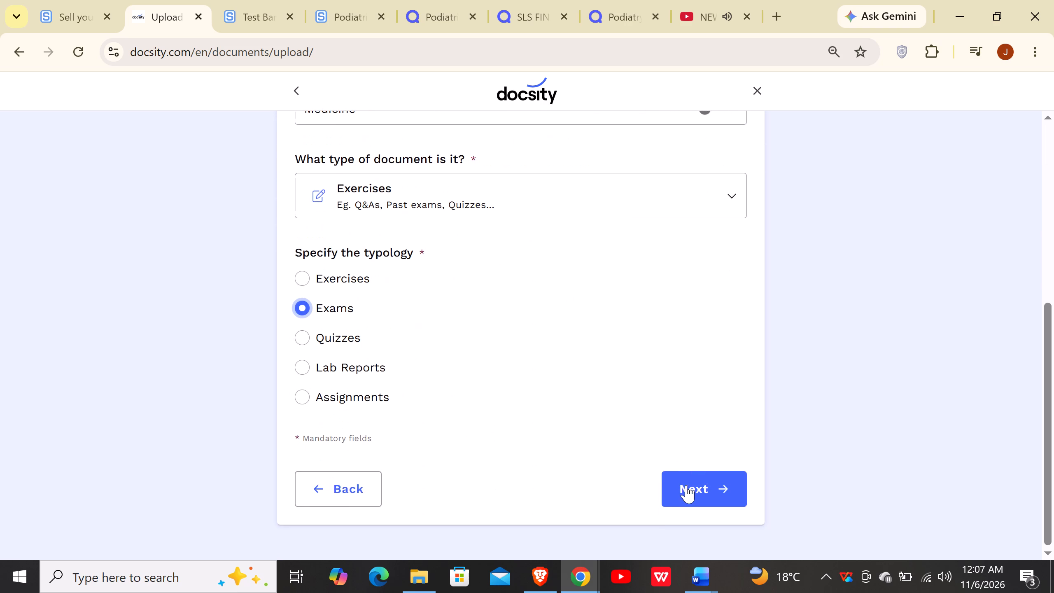
{"action": "left_click", "coordinate": [686, 488]}
Set the price of the SLS Final document to 100 points.
{"action": "scroll", "coordinate": [676, 483], "scroll_direction": "up", "scroll_amount": 3}
{"action": "left_click", "coordinate": [507, 349]}
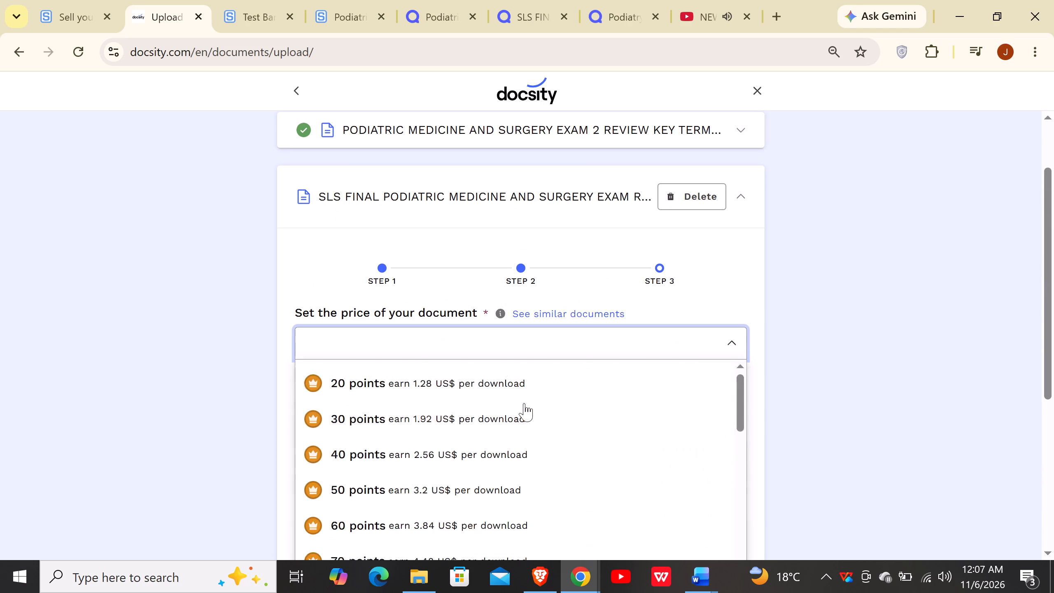
{"action": "scroll", "coordinate": [528, 414], "scroll_direction": "down", "scroll_amount": 3}
{"action": "scroll", "coordinate": [522, 415], "scroll_direction": "up", "scroll_amount": 1}
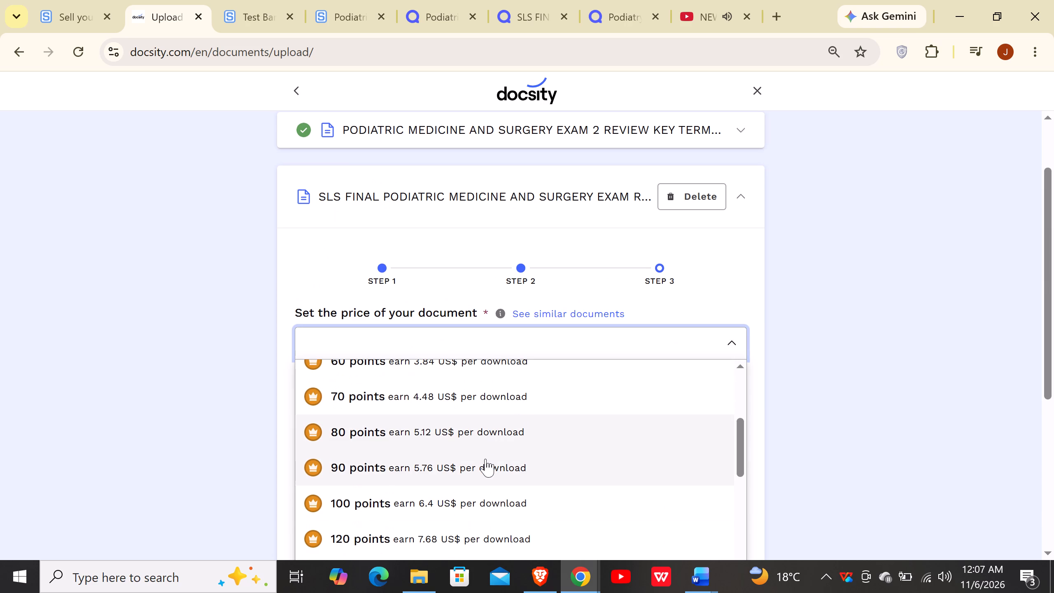
{"action": "left_click", "coordinate": [467, 501]}
Open the SLS Final podiatric document from the stuvia folder in Word and copy its full cover title for the listing.
{"action": "scroll", "coordinate": [476, 488], "scroll_direction": "down", "scroll_amount": 1}
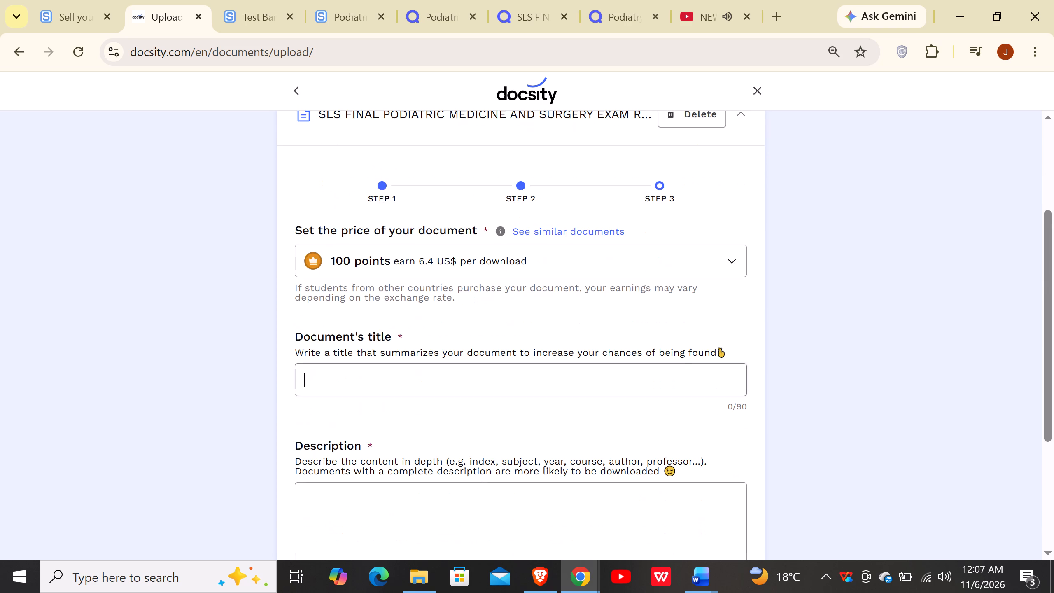
{"action": "left_click", "coordinate": [483, 377]}
{"action": "scroll", "coordinate": [386, 383], "scroll_direction": "up", "scroll_amount": 2}
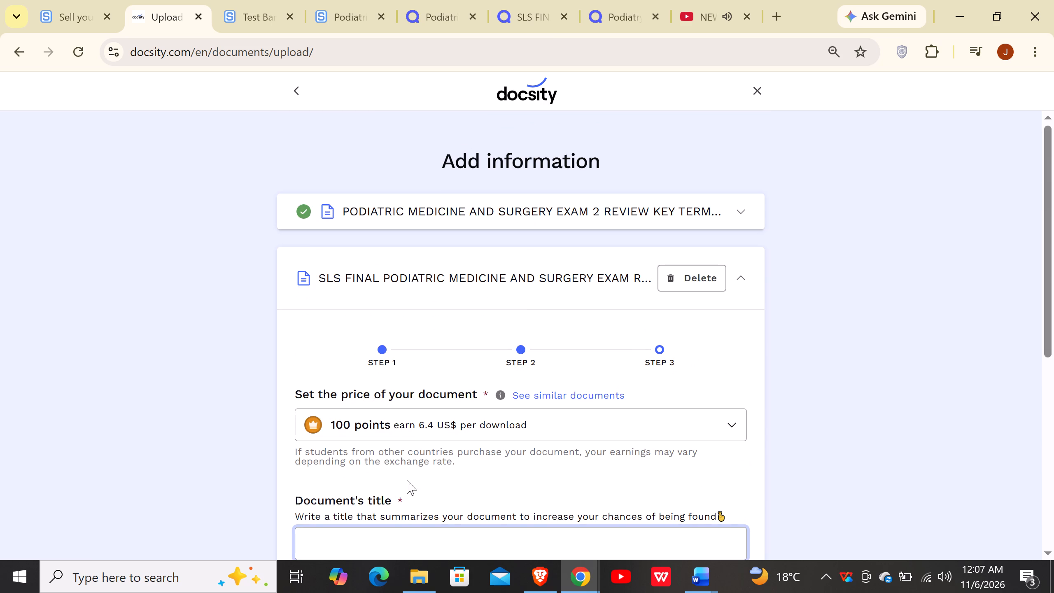
{"action": "left_click", "coordinate": [442, 522]}
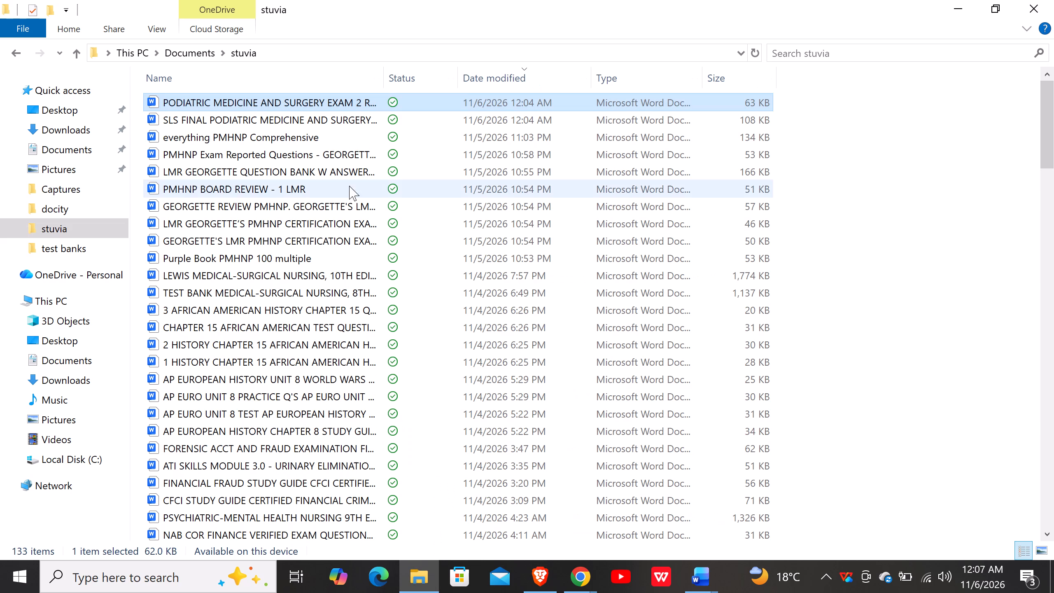
{"action": "double_click", "coordinate": [326, 122]}
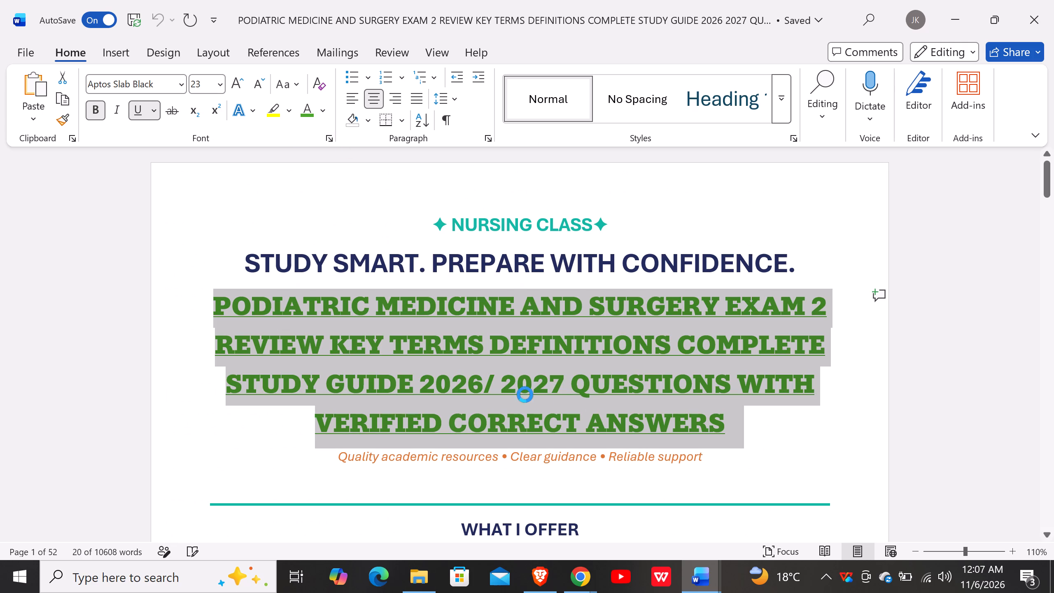
{"action": "left_click_drag", "start_coordinate": [564, 422], "coordinate": [274, 323]}
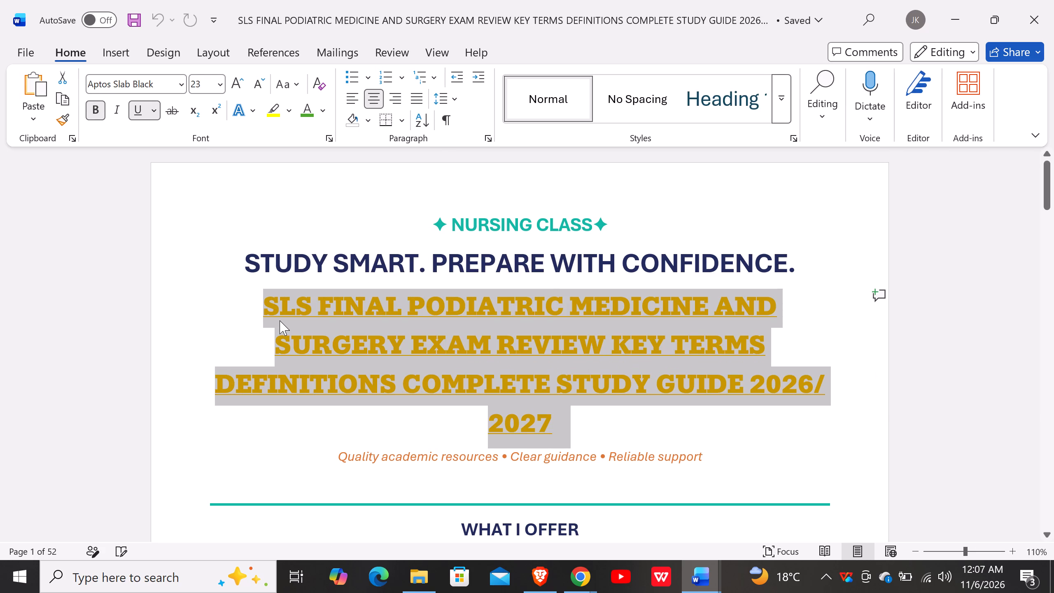
{"action": "key", "text": "ctrl+c"}
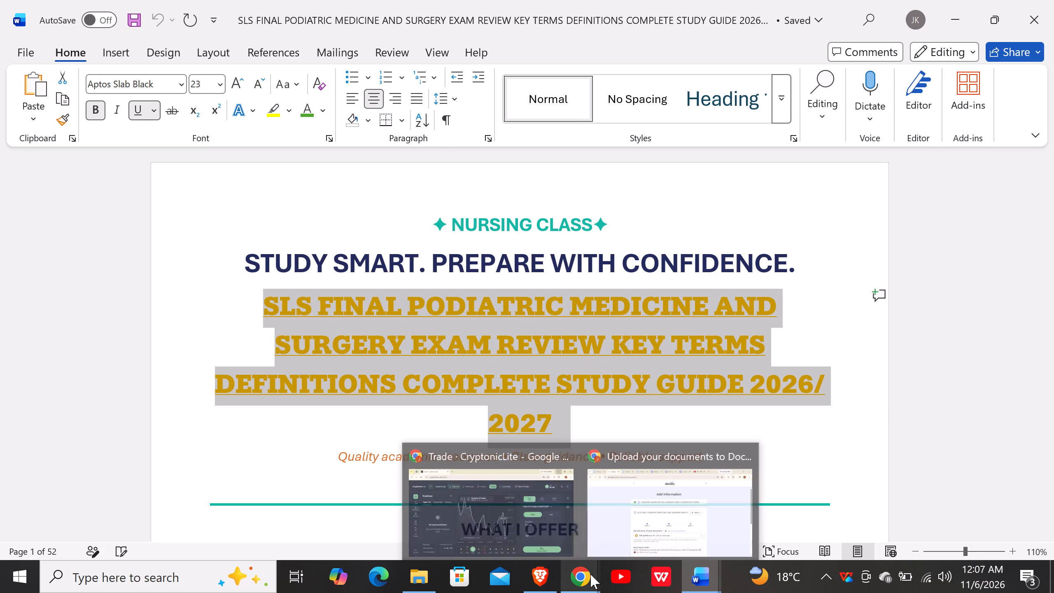
Fill the SLS Final document's Docsity title and description with the copied cover title, and upload it.
{"action": "left_click", "coordinate": [651, 527]}
{"action": "key", "text": "ctrl+v"}
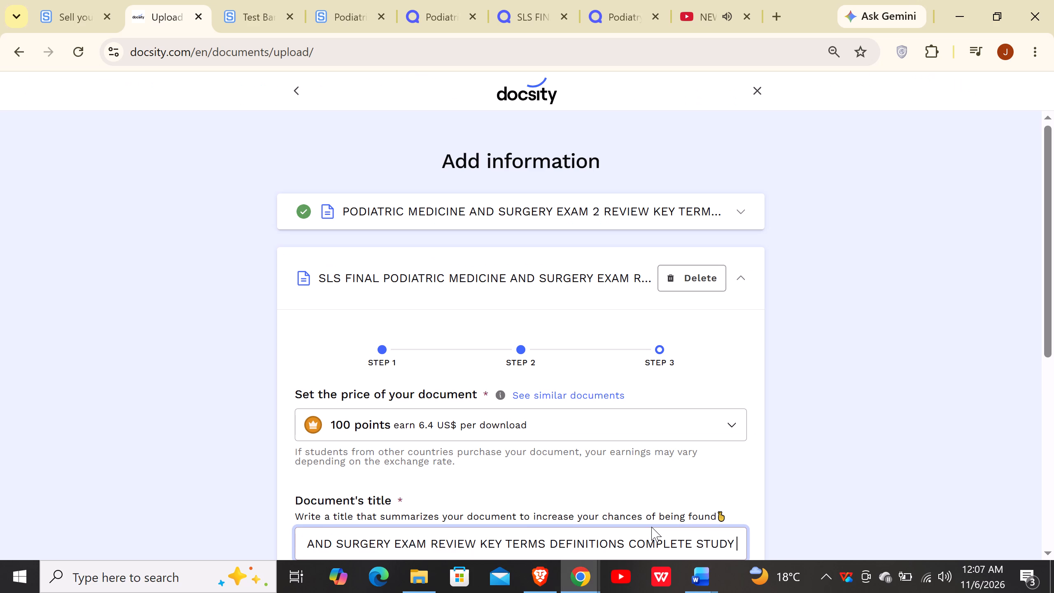
{"action": "scroll", "coordinate": [651, 525], "scroll_direction": "down", "scroll_amount": 2}
{"action": "left_click", "coordinate": [559, 498]}
{"action": "key", "text": "ctrl+v"}
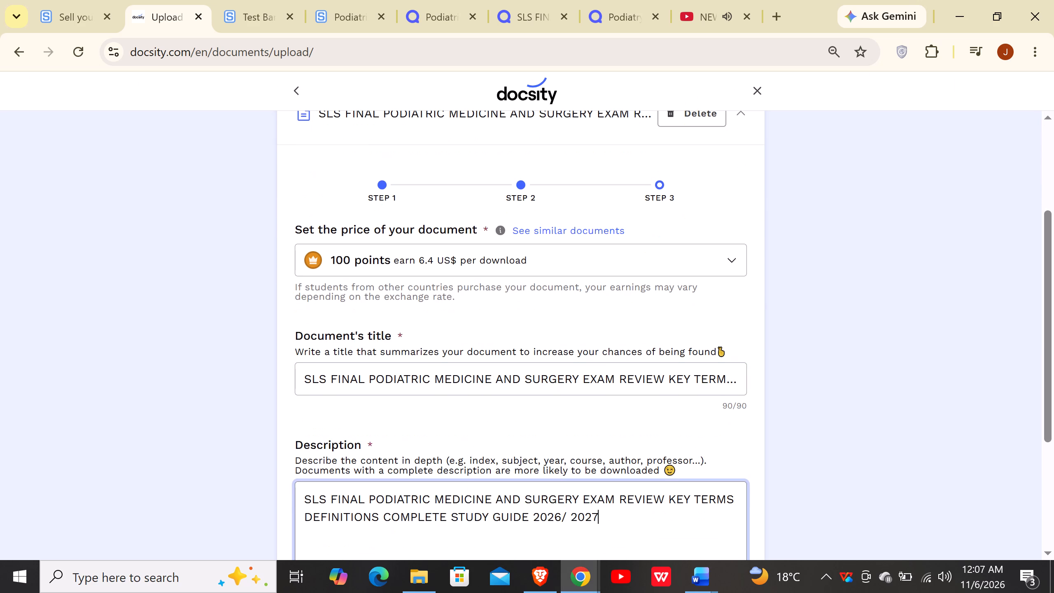
{"action": "scroll", "coordinate": [561, 495], "scroll_direction": "down", "scroll_amount": 2}
{"action": "left_click", "coordinate": [685, 518]}
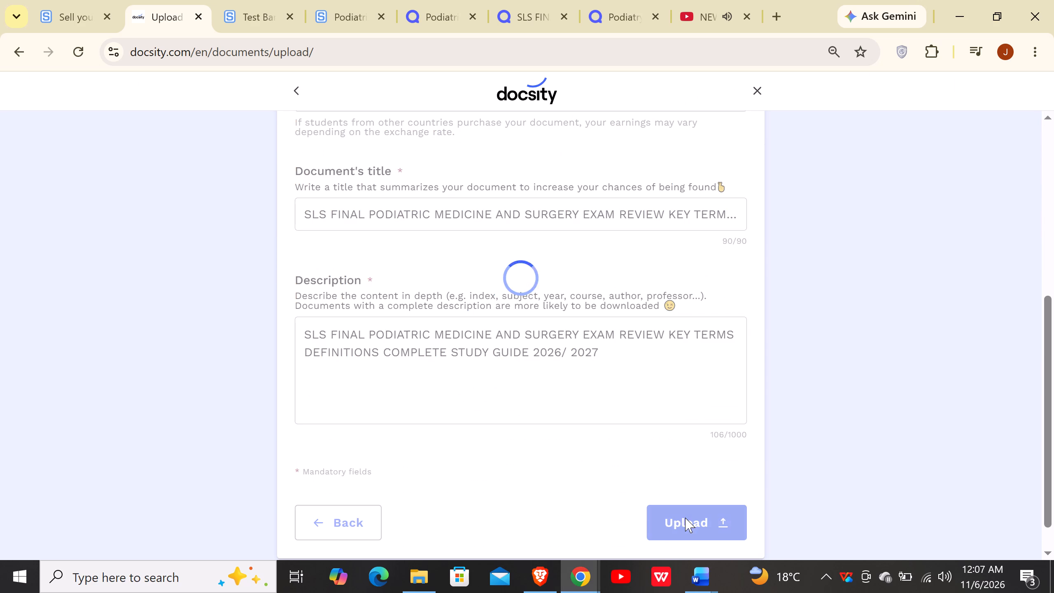
Select the full description paragraph of the existing Podiatric Medicine and Surgery listing on Stuvia.
{"action": "left_click", "coordinate": [76, 15]}
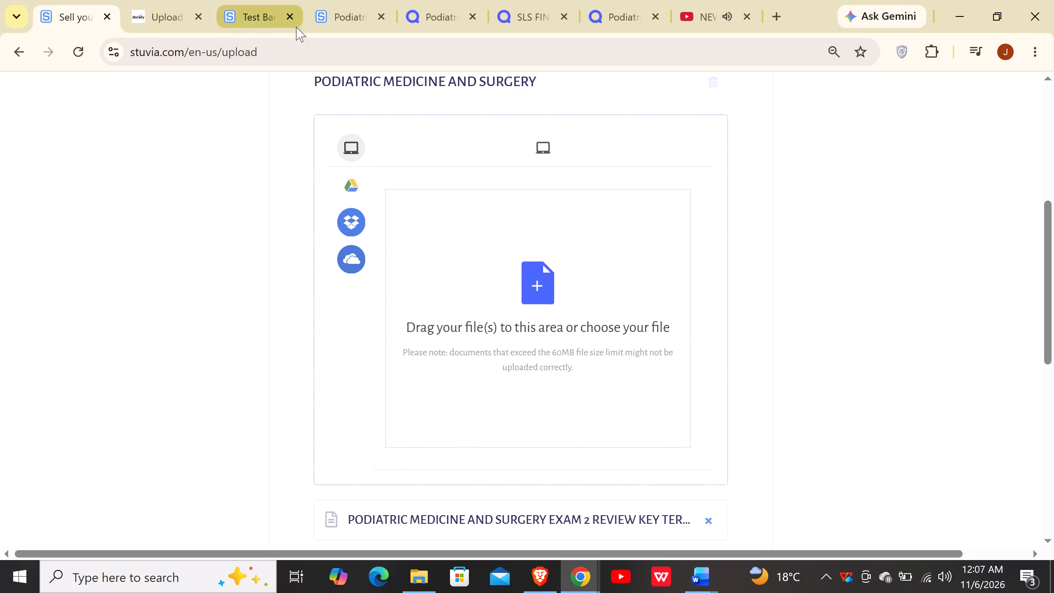
{"action": "left_click", "coordinate": [345, 15]}
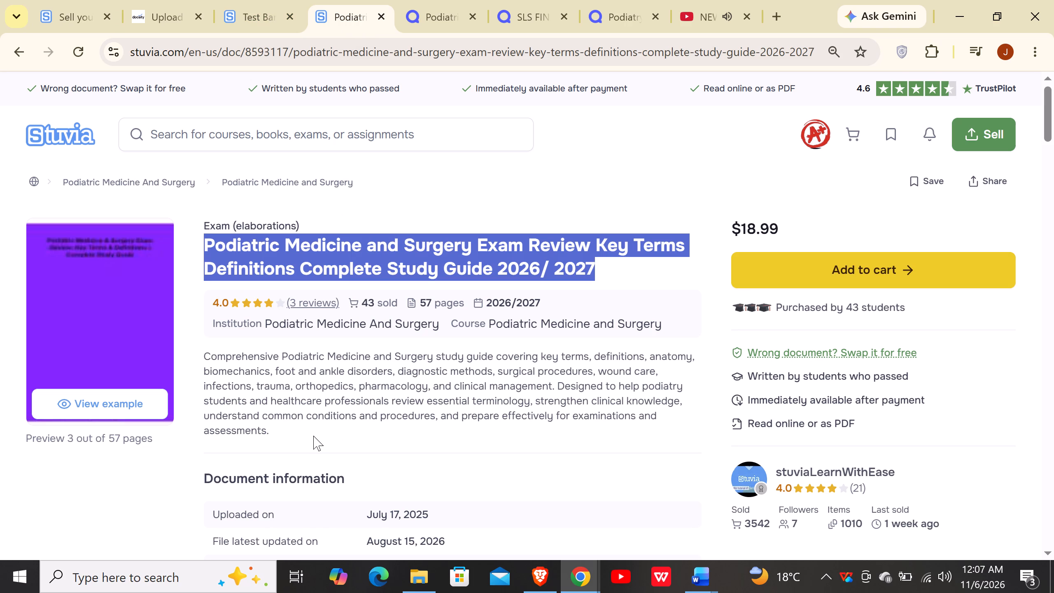
{"action": "left_click_drag", "start_coordinate": [270, 432], "coordinate": [250, 426]}
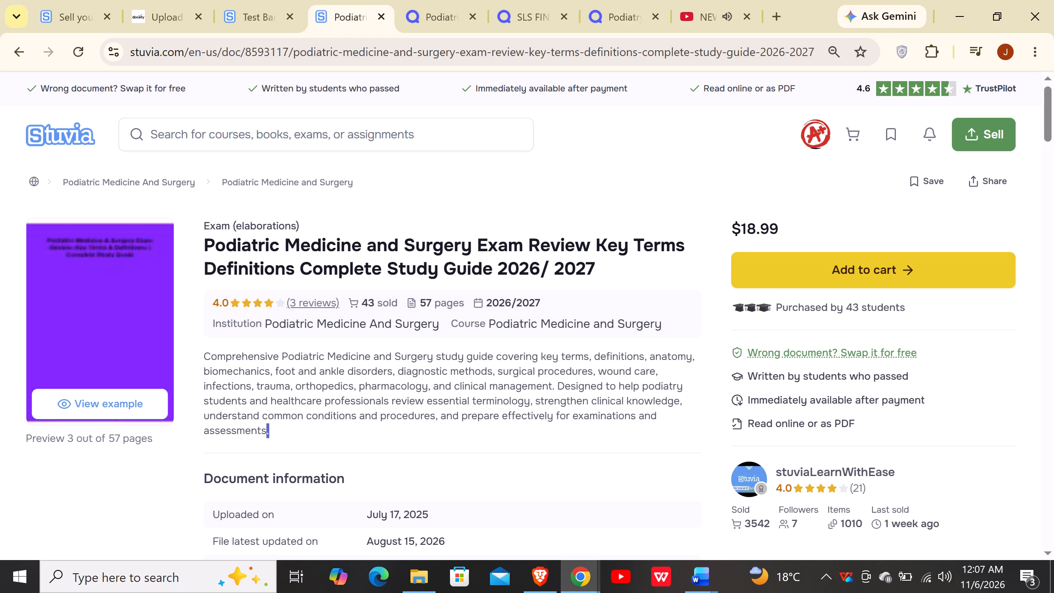
{"action": "left_click_drag", "start_coordinate": [250, 426], "coordinate": [206, 361]}
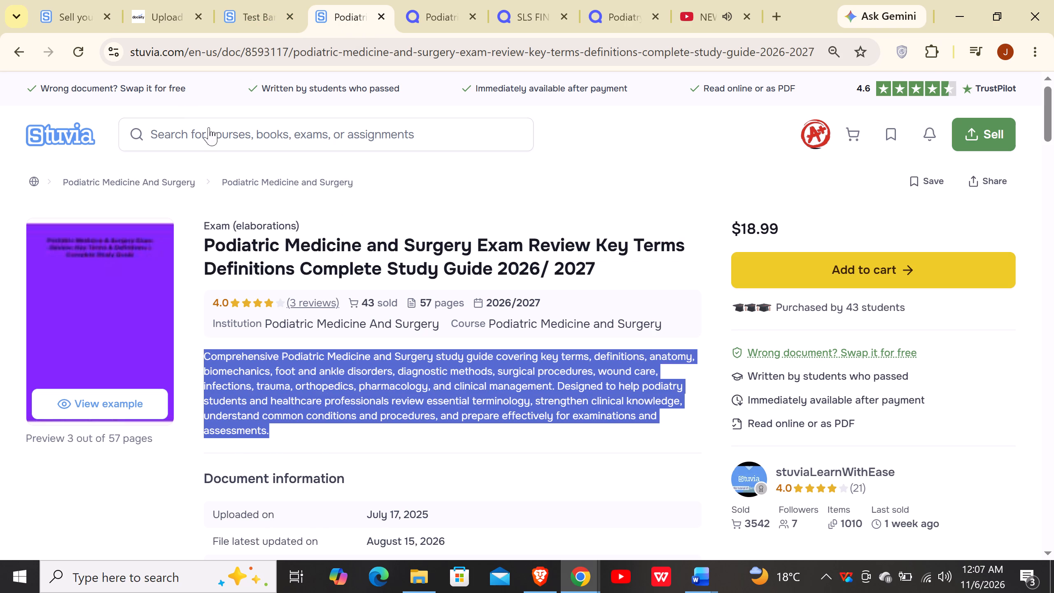
Submit the Exam 2 and SLS Final podiatric documents on the Stuvia upload page.
{"action": "left_click", "coordinate": [72, 7]}
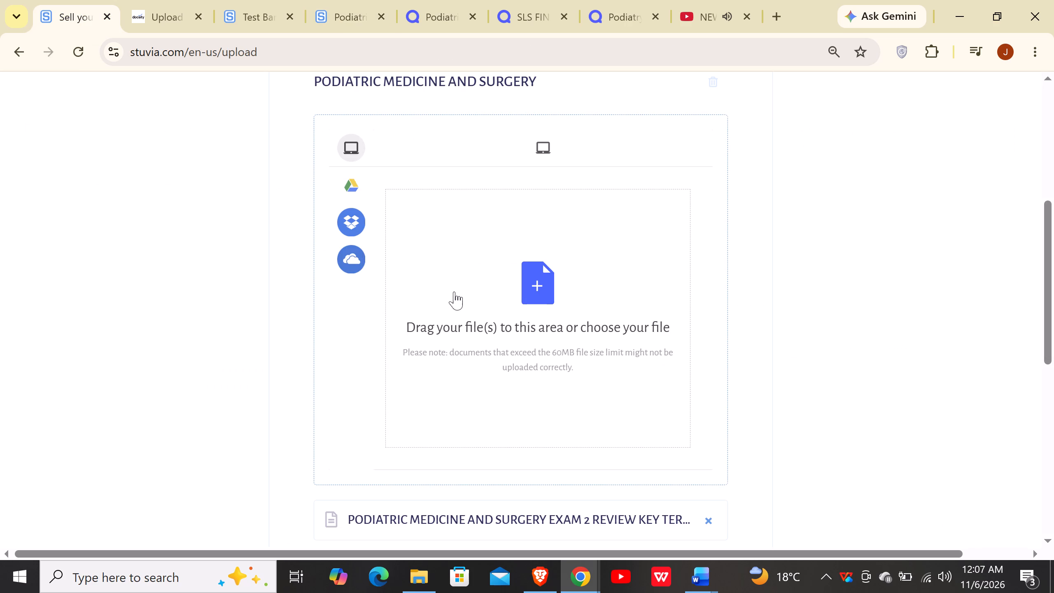
{"action": "scroll", "coordinate": [455, 292], "scroll_direction": "down", "scroll_amount": 4}
{"action": "left_click", "coordinate": [531, 450]}
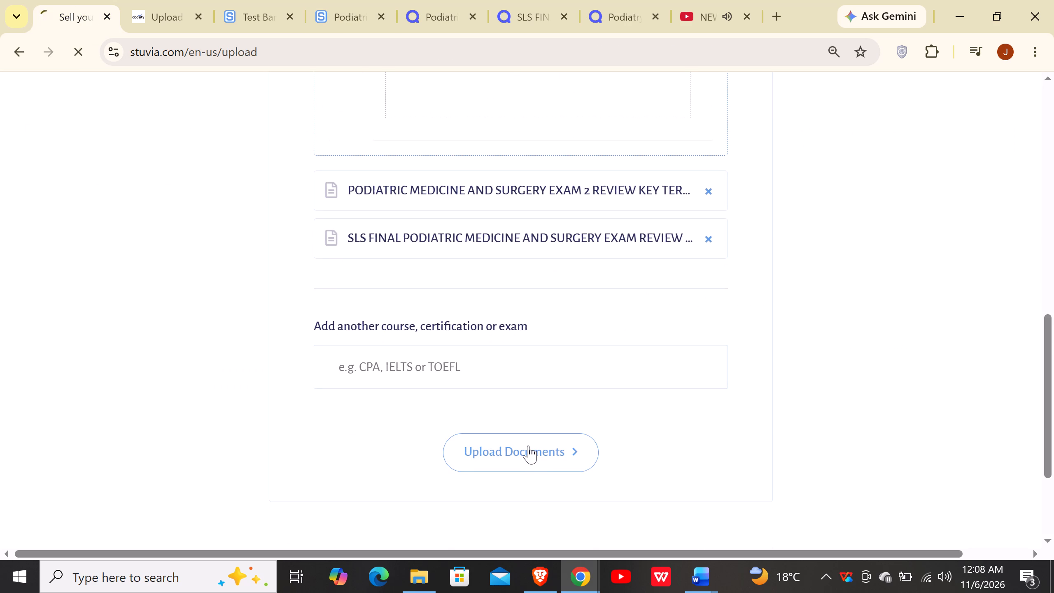
Save the Exam 2 document's information as Exam (elaborations), Questions & answers, grade A+, with no linked book and year 2026/2027.
{"action": "scroll", "coordinate": [510, 394], "scroll_direction": "down", "scroll_amount": 2}
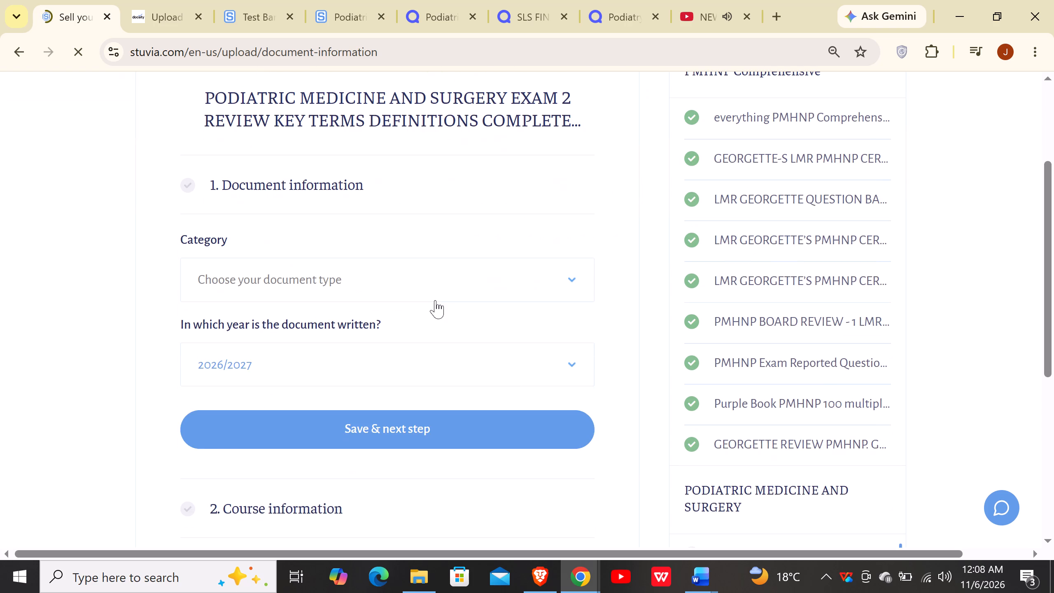
{"action": "left_click", "coordinate": [427, 274]}
{"action": "left_click", "coordinate": [366, 382]}
{"action": "scroll", "coordinate": [371, 379], "scroll_direction": "down", "scroll_amount": 2}
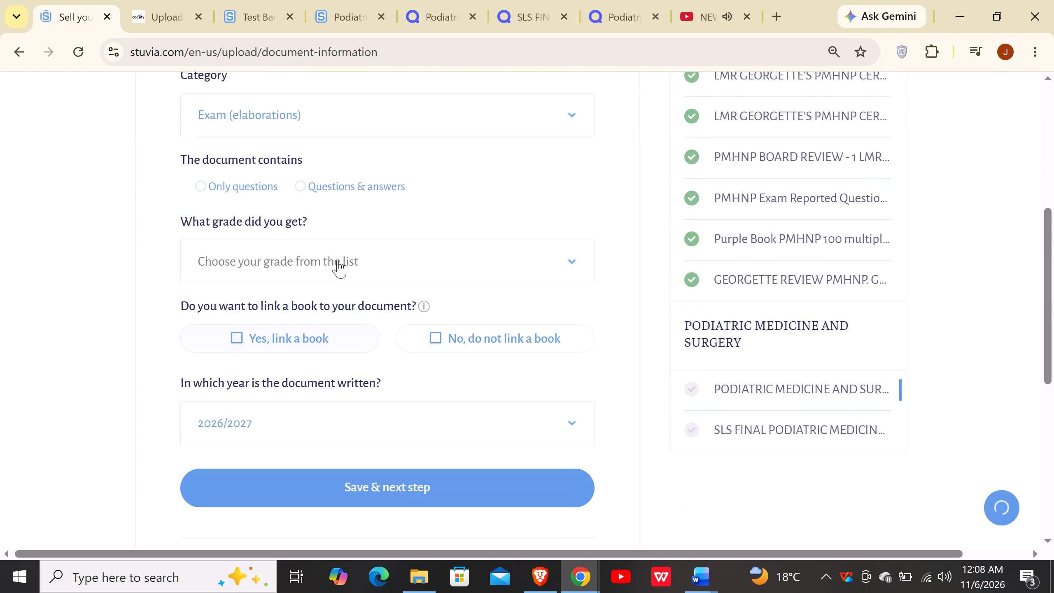
{"action": "left_click", "coordinate": [299, 188]}
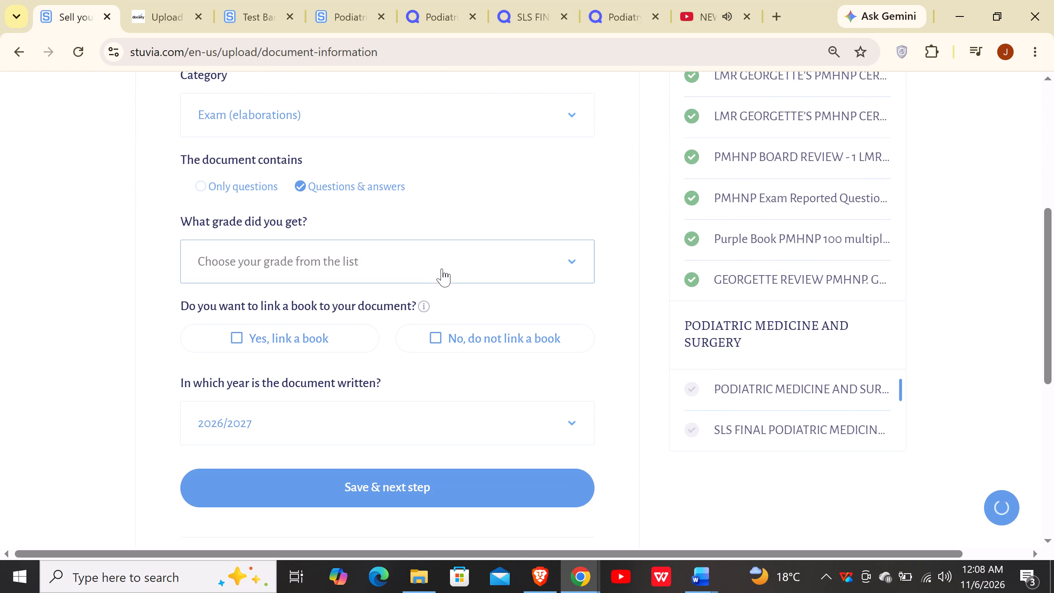
{"action": "left_click", "coordinate": [442, 268]}
{"action": "left_click", "coordinate": [401, 320]}
{"action": "left_click", "coordinate": [446, 343]}
{"action": "scroll", "coordinate": [447, 344], "scroll_direction": "down", "scroll_amount": 1}
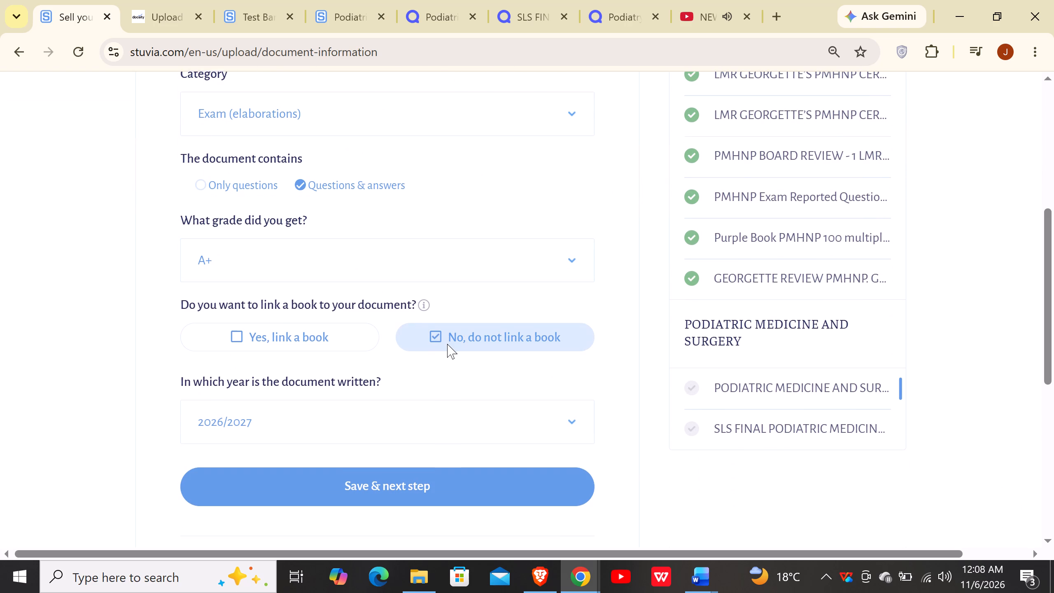
{"action": "left_click", "coordinate": [410, 398]}
Save the Exam 2 document's course information without an exam date.
{"action": "scroll", "coordinate": [413, 394], "scroll_direction": "up", "scroll_amount": 1}
{"action": "scroll", "coordinate": [413, 394], "scroll_direction": "down", "scroll_amount": 2}
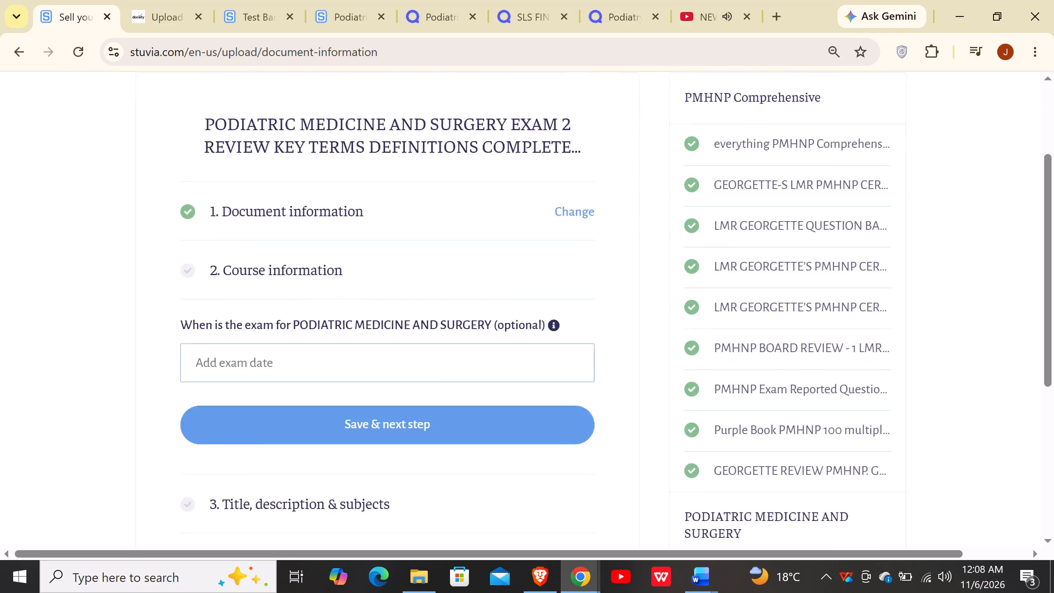
{"action": "left_click", "coordinate": [402, 396]}
Add the copied SLS Final cover title as a keyword for the Exam 2 document.
{"action": "scroll", "coordinate": [405, 390], "scroll_direction": "down", "scroll_amount": 1}
{"action": "left_click", "coordinate": [382, 308]}
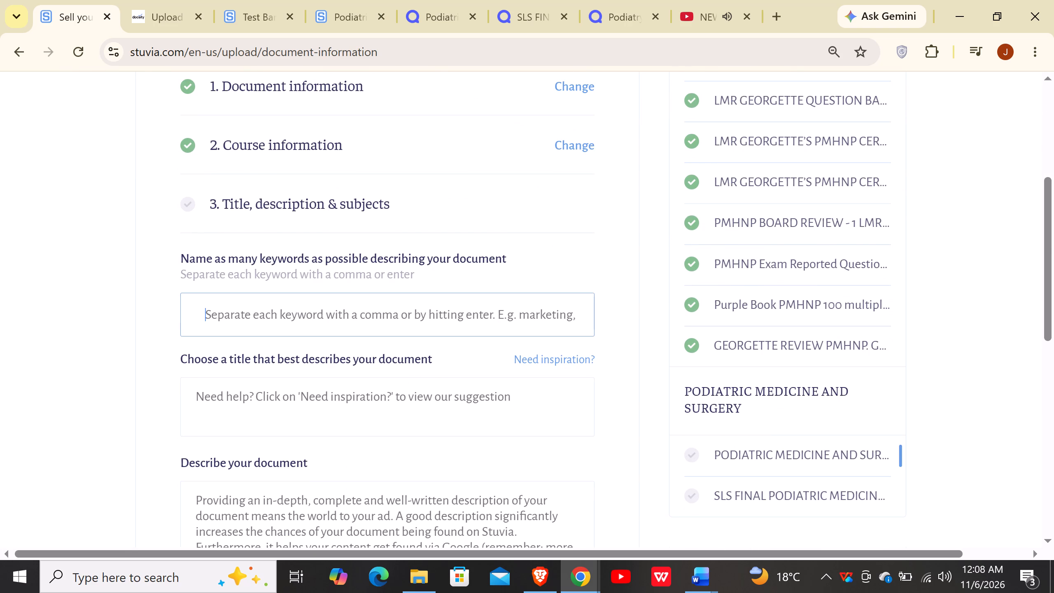
{"action": "scroll", "coordinate": [382, 308], "scroll_direction": "up", "scroll_amount": 3}
{"action": "scroll", "coordinate": [382, 308], "scroll_direction": "down", "scroll_amount": 2}
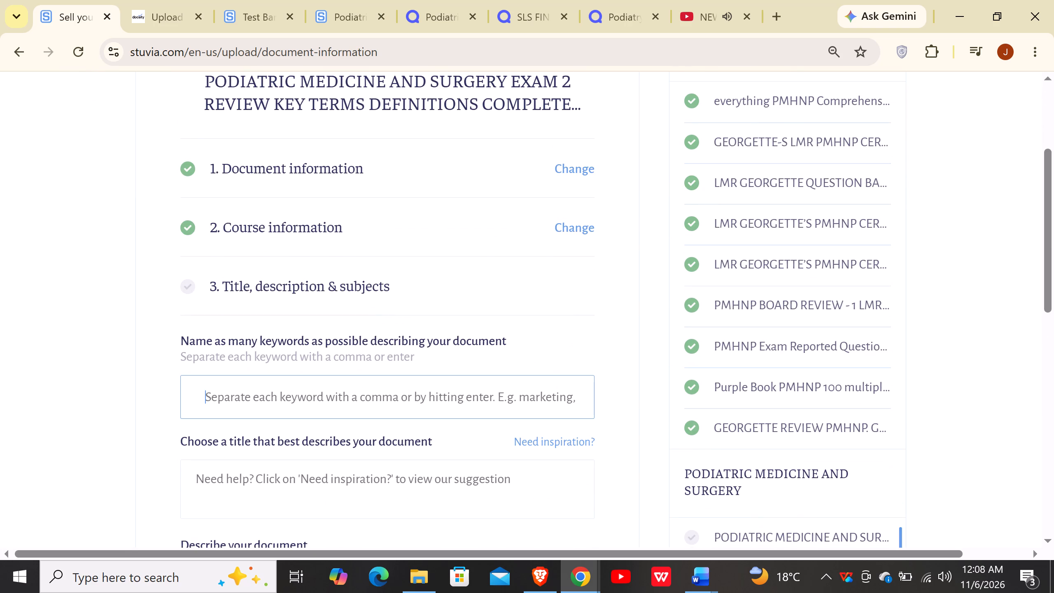
{"action": "key", "text": "ctrl+v"}
{"action": "key", "text": "Return"}
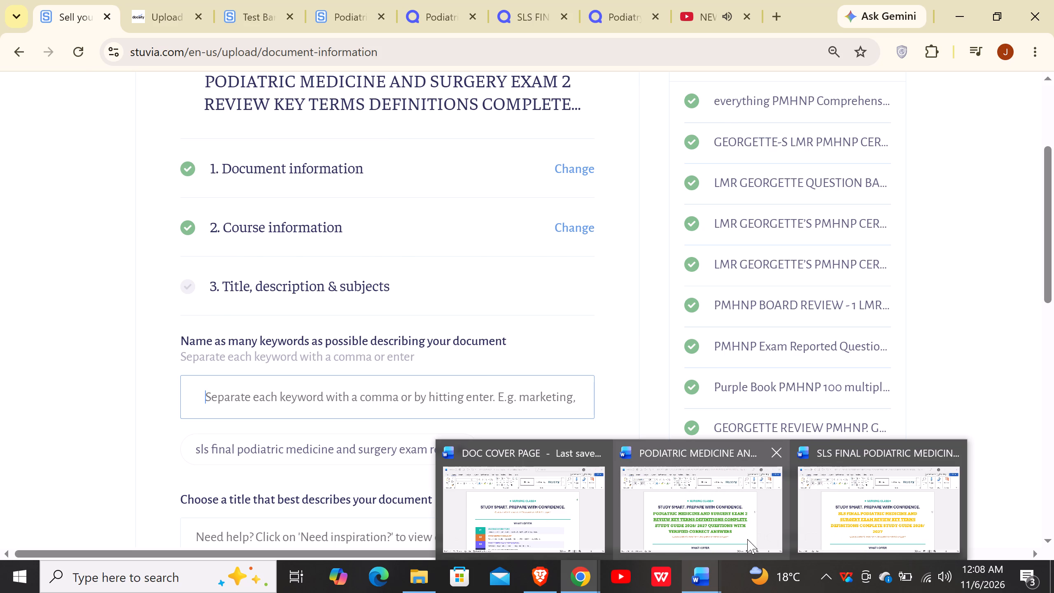
Copy the Exam 2 cover title from its Word document and paste it as the Stuvia listing's title.
{"action": "left_click", "coordinate": [747, 538]}
{"action": "key", "text": "ctrl+c"}
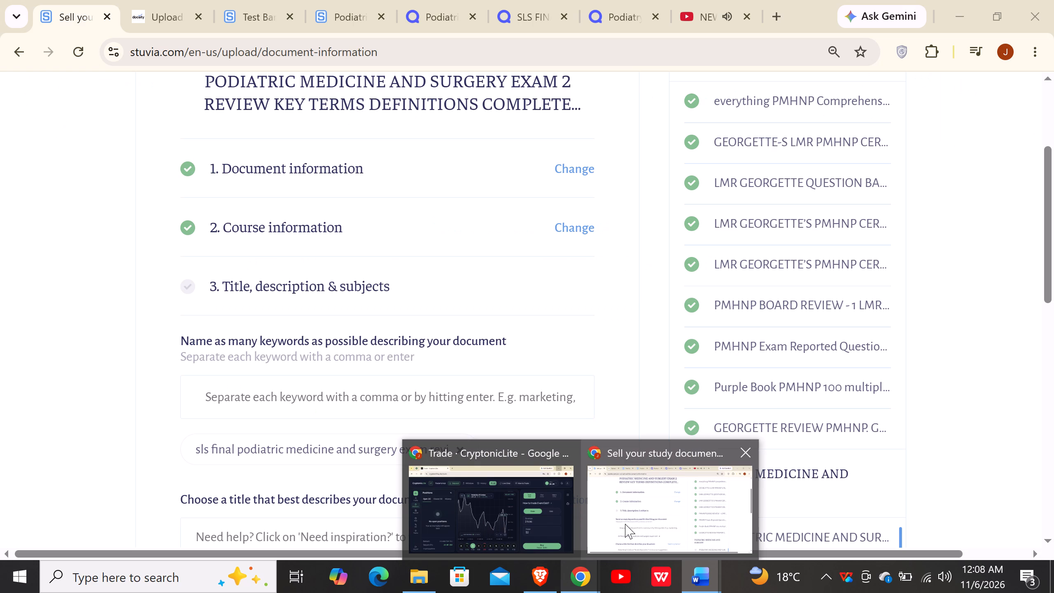
{"action": "left_click", "coordinate": [625, 523]}
{"action": "scroll", "coordinate": [449, 436], "scroll_direction": "down", "scroll_amount": 2}
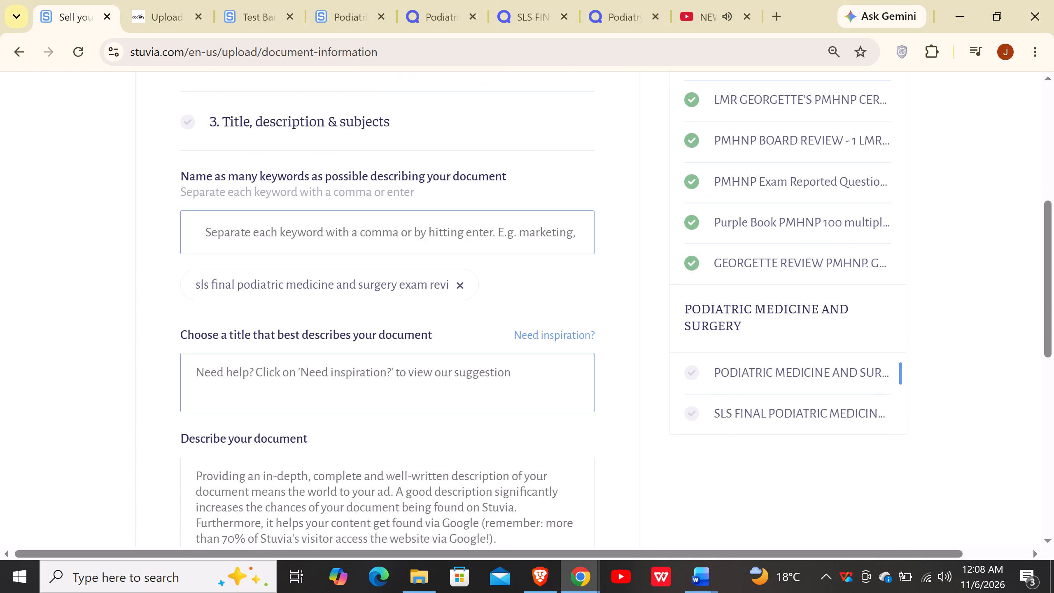
{"action": "left_click", "coordinate": [364, 376]}
{"action": "key", "text": "ctrl+c"}
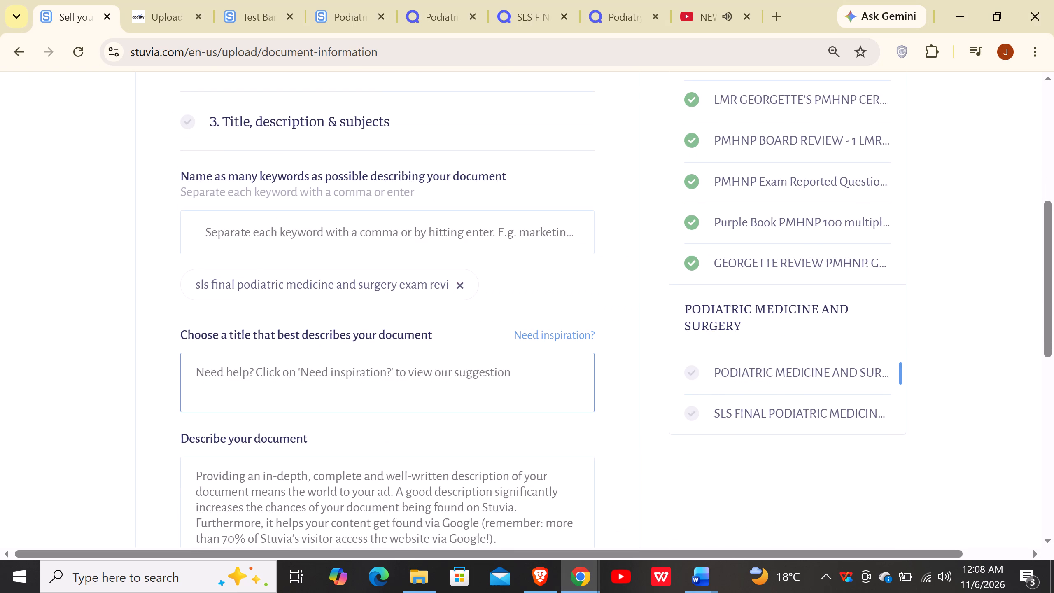
{"action": "key", "text": "ctrl+v"}
Copy the selected description from the existing Stuvia podiatric listing and paste it as the Exam 2 document's description.
{"action": "left_click", "coordinate": [336, 11]}
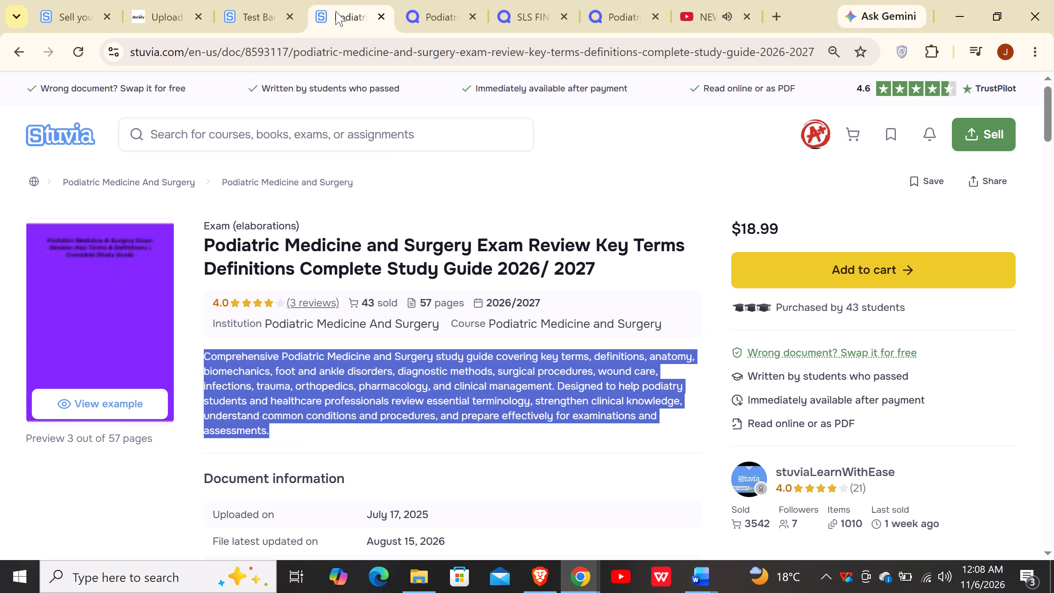
{"action": "key", "text": "ctrl+c"}
{"action": "left_click", "coordinate": [79, 17]}
{"action": "scroll", "coordinate": [326, 375], "scroll_direction": "down", "scroll_amount": 2}
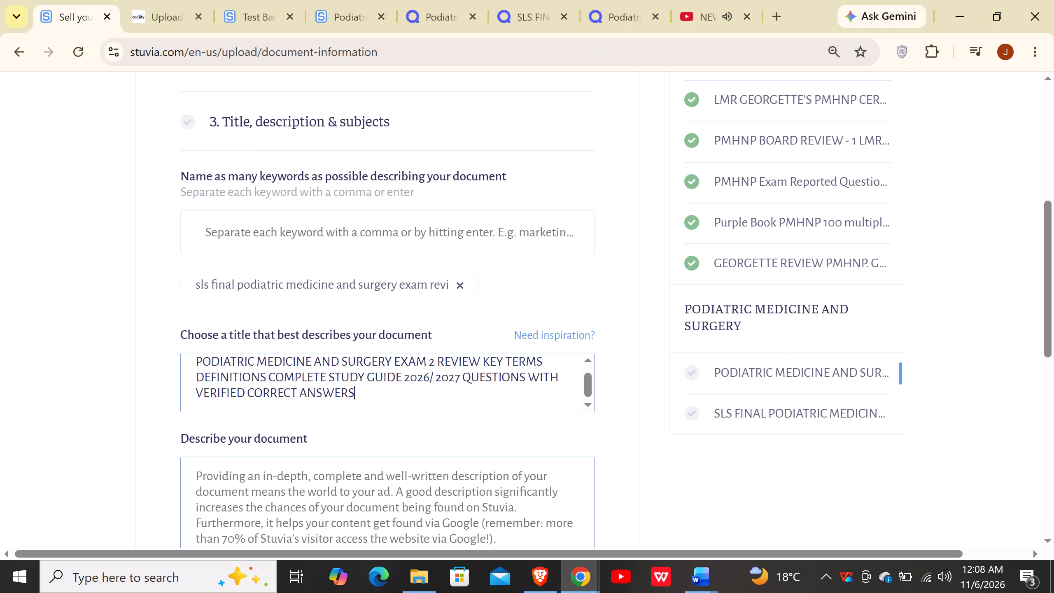
{"action": "scroll", "coordinate": [332, 467], "scroll_direction": "down", "scroll_amount": 1}
{"action": "left_click", "coordinate": [353, 423]}
{"action": "key", "text": "ctrl+v"}
Set the Exam 2 document's language to English and save the title and description details.
{"action": "scroll", "coordinate": [362, 424], "scroll_direction": "down", "scroll_amount": 2}
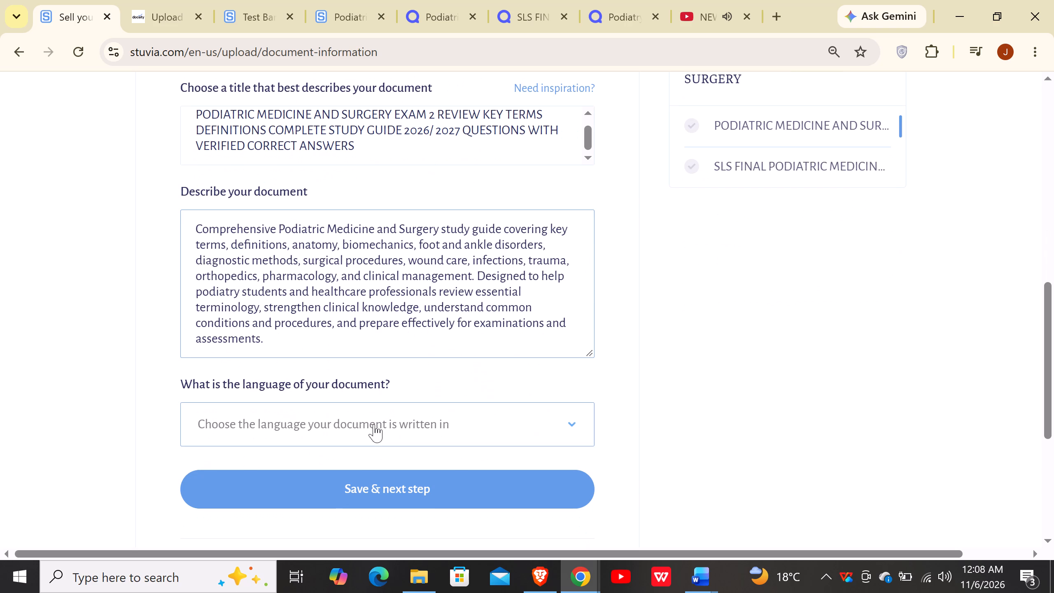
{"action": "left_click", "coordinate": [374, 424]}
{"action": "left_click", "coordinate": [271, 289]}
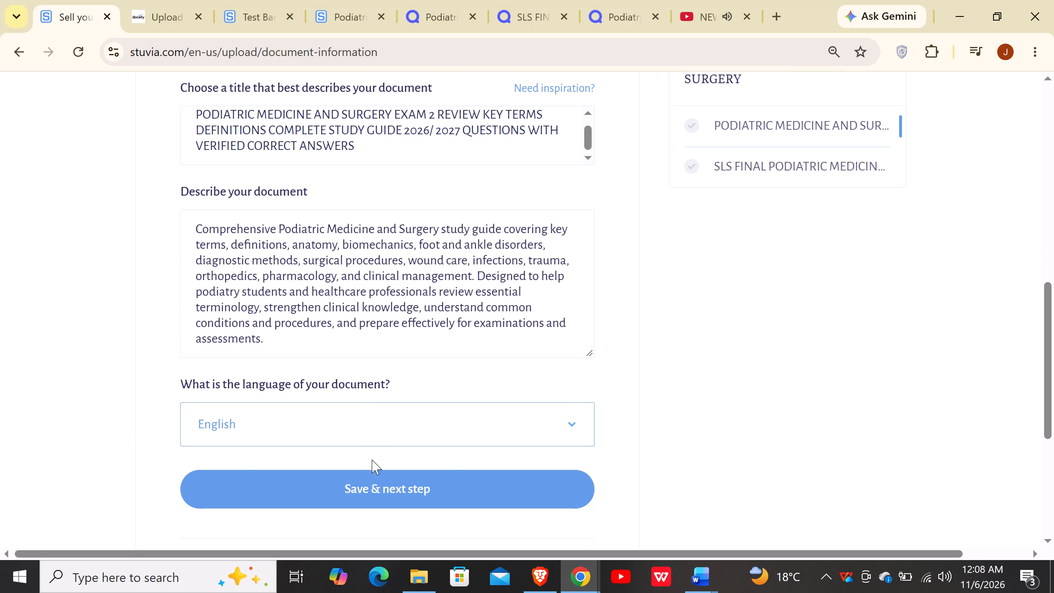
{"action": "left_click", "coordinate": [361, 492]}
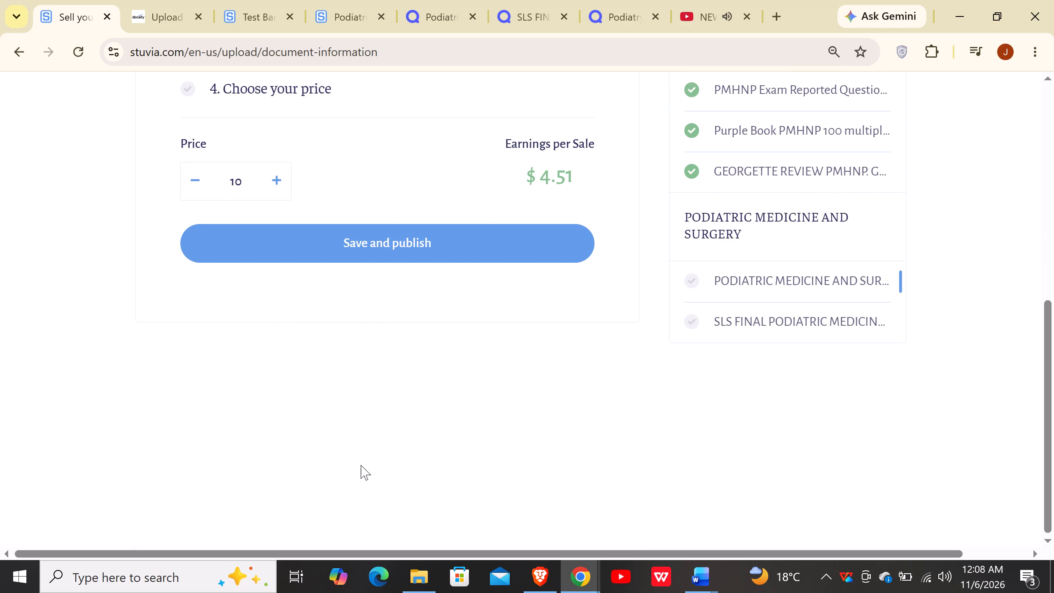
Raise the Exam 2 document's price to 15.00 and publish it on Stuvia.
{"action": "scroll", "coordinate": [305, 312], "scroll_direction": "up", "scroll_amount": 2}
{"action": "triple_click", "coordinate": [277, 344]}
{"action": "left_click", "coordinate": [278, 344]}
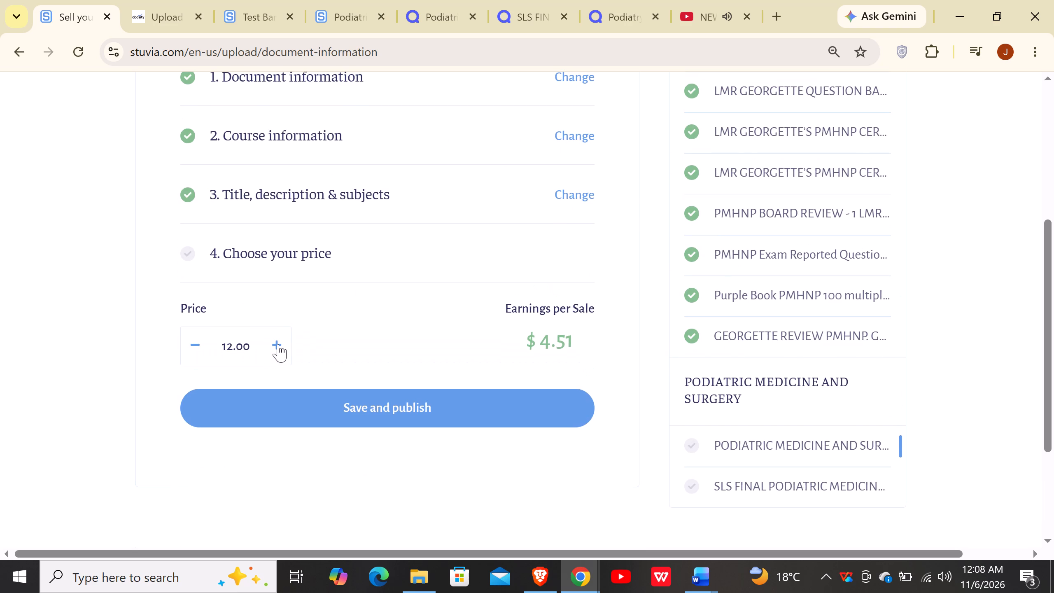
{"action": "triple_click", "coordinate": [278, 344]}
{"action": "left_click", "coordinate": [278, 344]}
{"action": "left_click", "coordinate": [278, 344]}
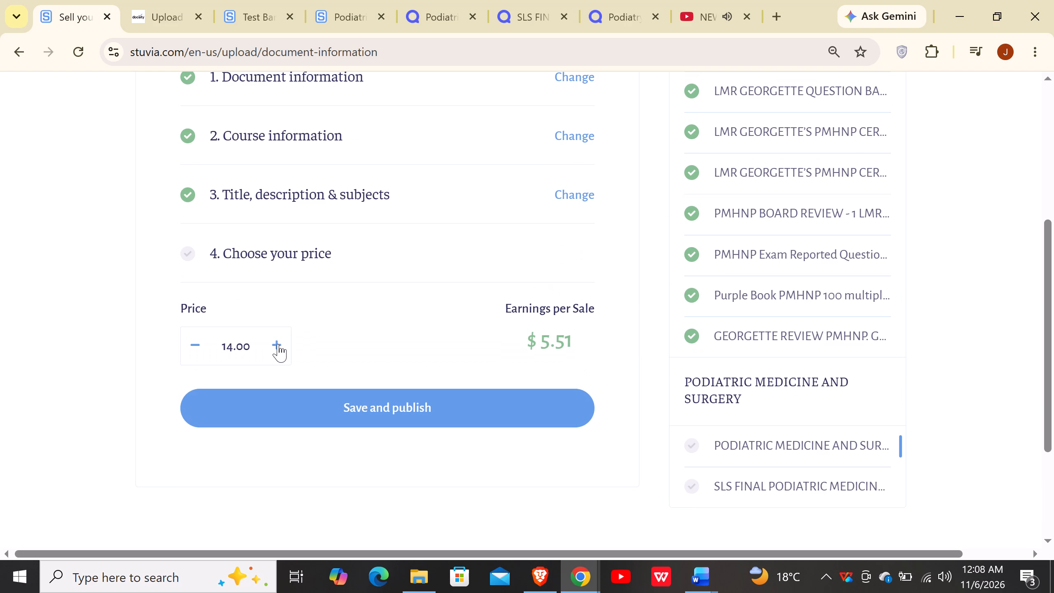
{"action": "left_click", "coordinate": [278, 344]}
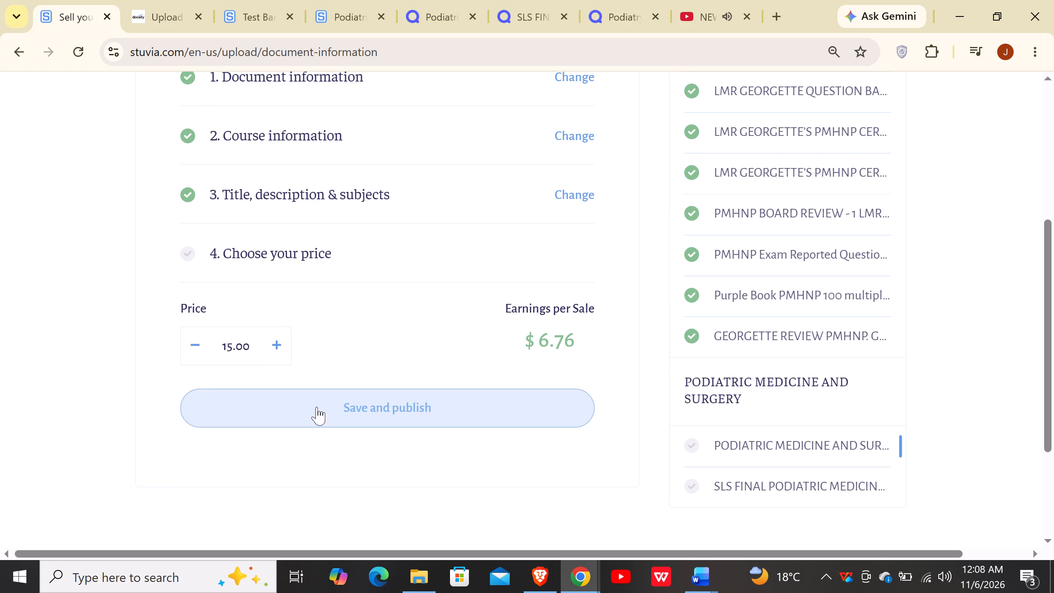
{"action": "left_click", "coordinate": [329, 409]}
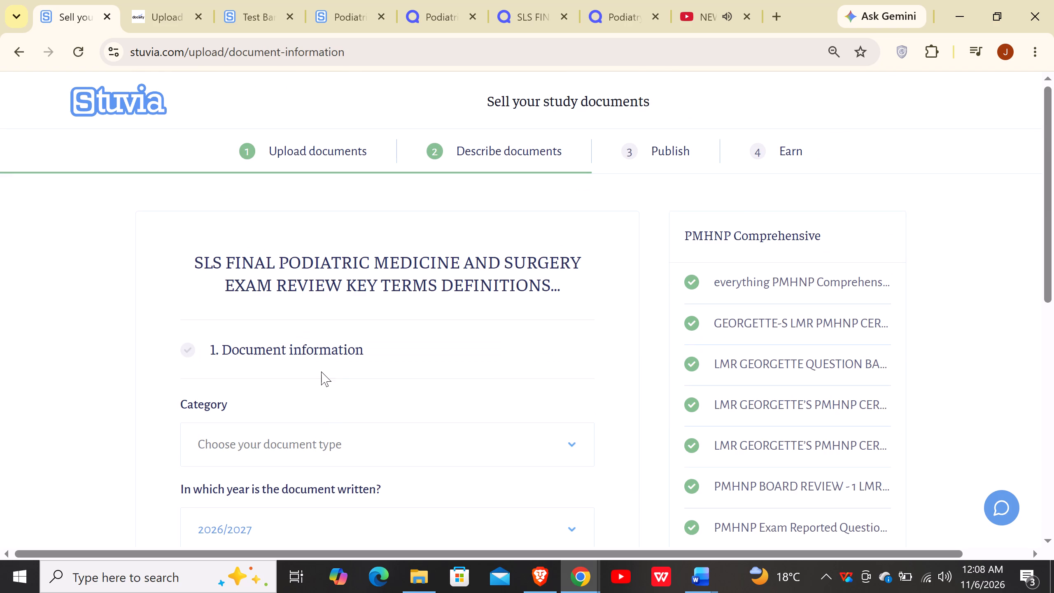
Save the SLS Final document's information as Exam (elaborations), Questions & answers, grade A+, with no linked book and year 2026/2027.
{"action": "scroll", "coordinate": [320, 365], "scroll_direction": "down", "scroll_amount": 2}
{"action": "left_click", "coordinate": [425, 288]}
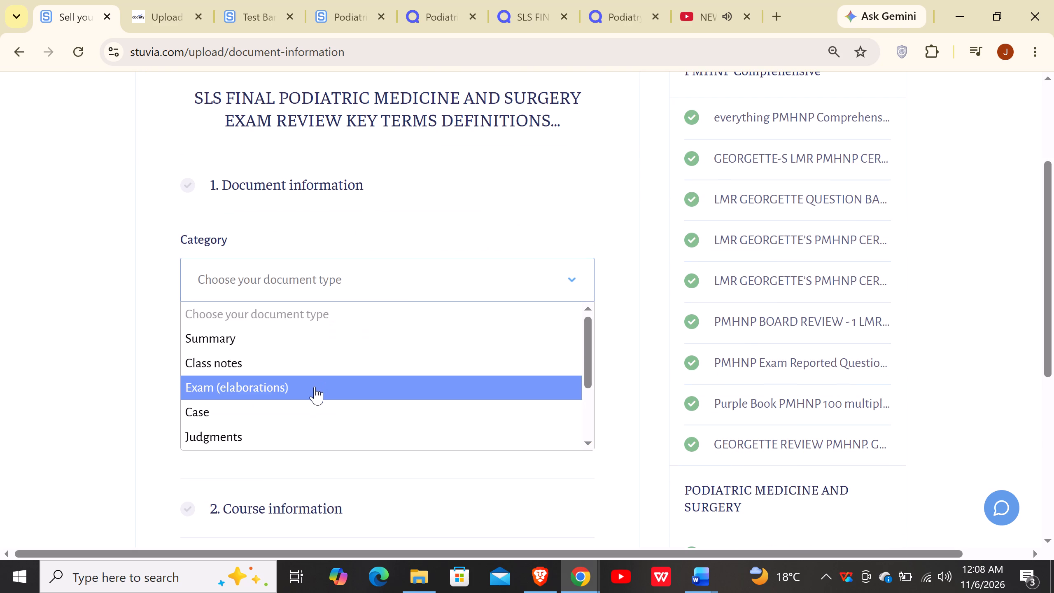
{"action": "left_click", "coordinate": [315, 387]}
{"action": "scroll", "coordinate": [316, 385], "scroll_direction": "down", "scroll_amount": 1}
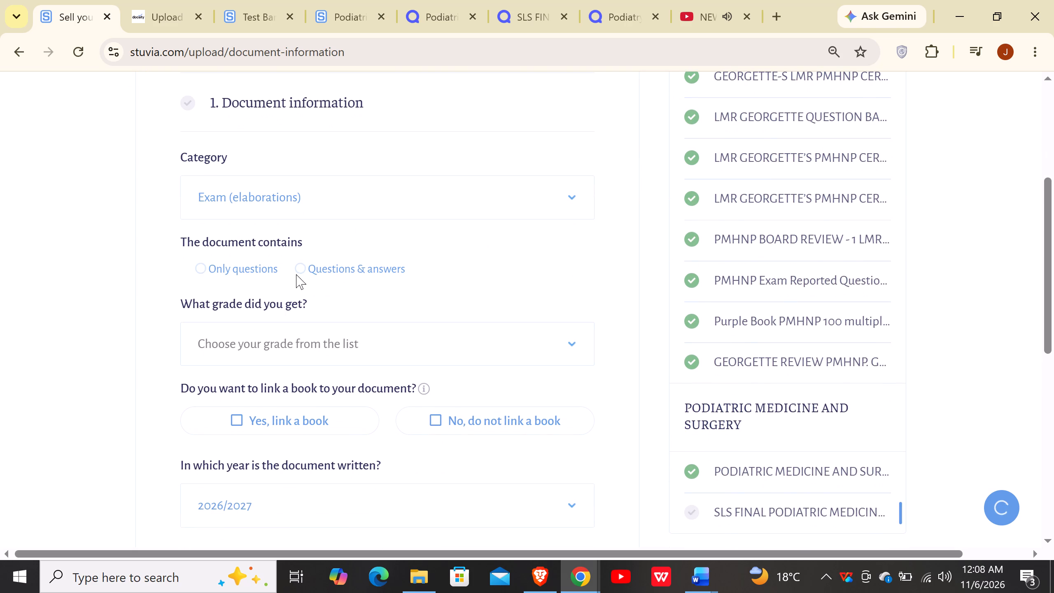
{"action": "left_click", "coordinate": [300, 269]}
{"action": "left_click", "coordinate": [424, 358]}
{"action": "left_click", "coordinate": [357, 404]}
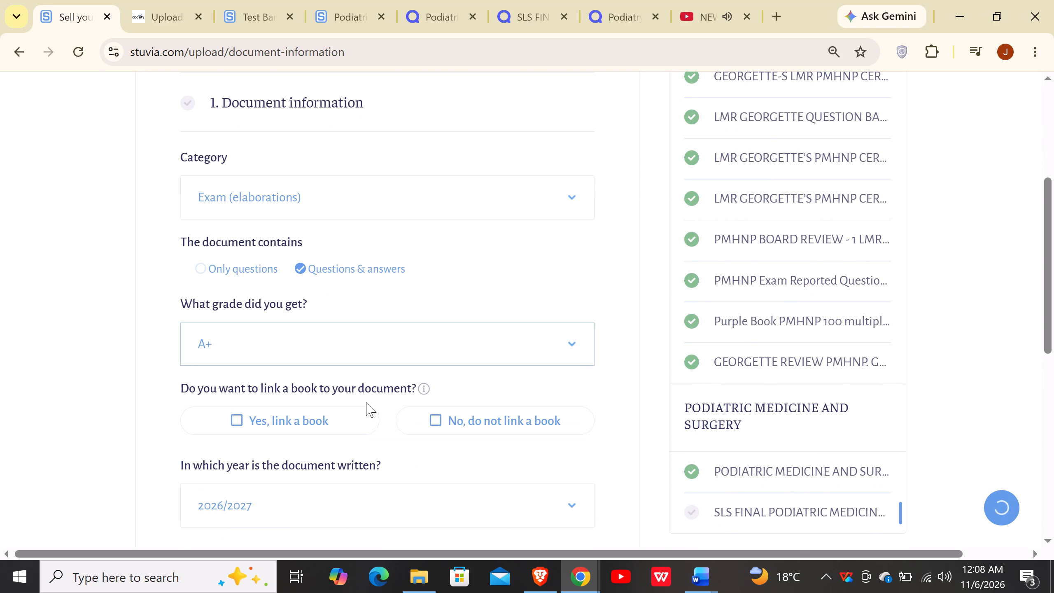
{"action": "left_click", "coordinate": [424, 422]}
{"action": "scroll", "coordinate": [425, 420], "scroll_direction": "down", "scroll_amount": 2}
{"action": "left_click", "coordinate": [413, 417]}
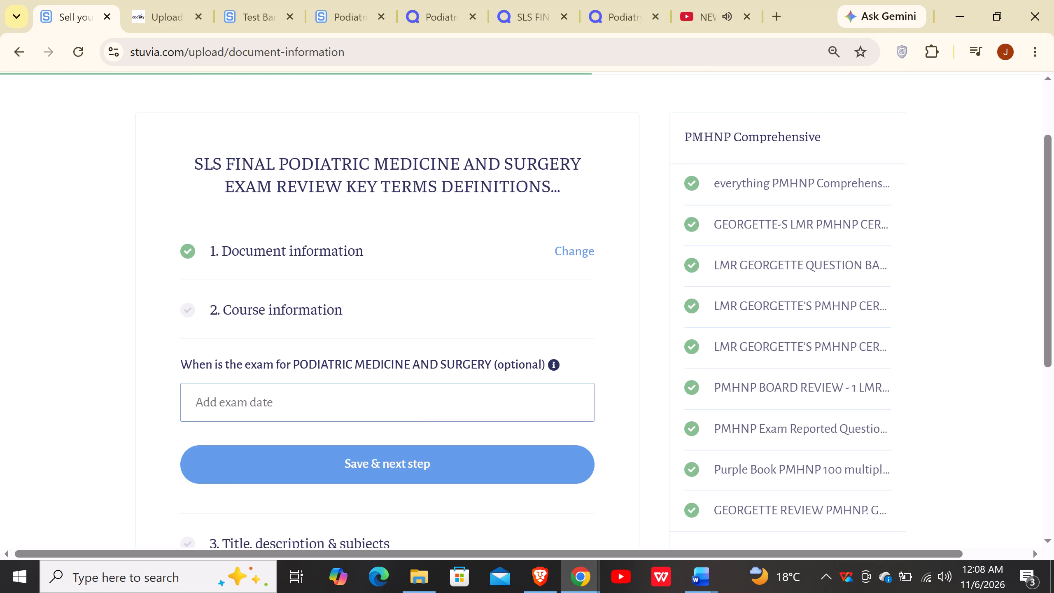
Save the SLS Final document's course information without an exam date and proceed to its title and description details.
{"action": "left_click", "coordinate": [387, 464]}
{"action": "scroll", "coordinate": [387, 462], "scroll_direction": "down", "scroll_amount": 1}
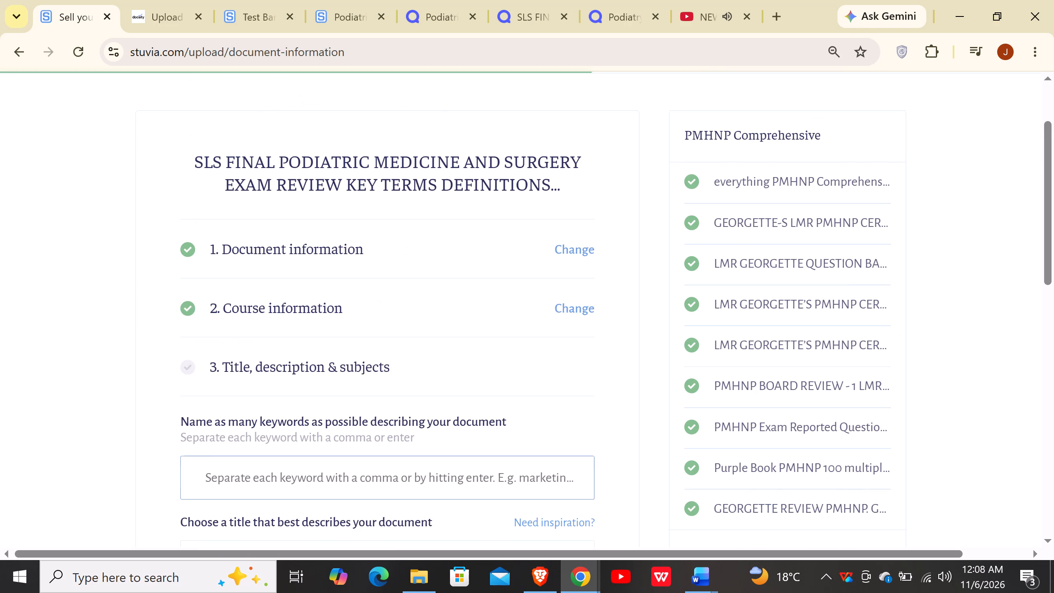
Copy the SLS Final study guide's heading from the Word document and enter it as the Stuvia document's keyword and title.
{"action": "left_click", "coordinate": [371, 397]}
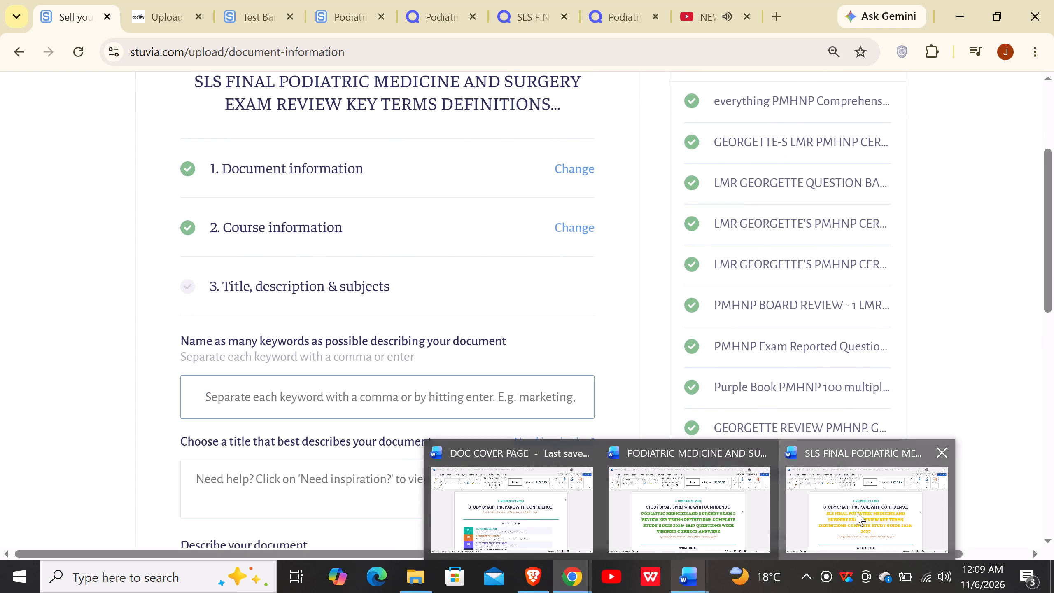
{"action": "left_click", "coordinate": [856, 511]}
{"action": "key", "text": "ctrl+c"}
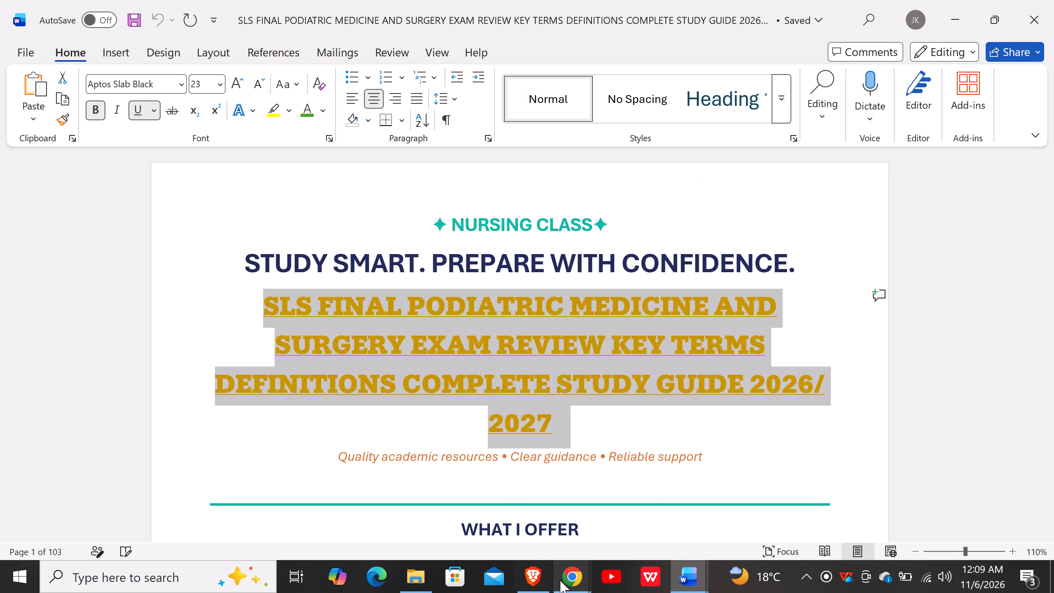
{"action": "left_click", "coordinate": [637, 531]}
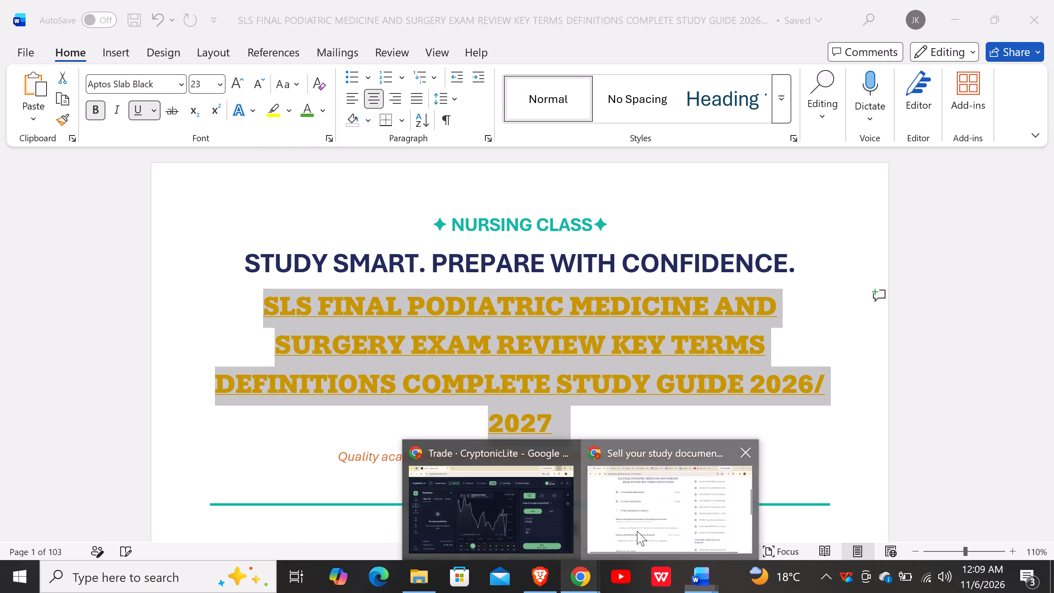
{"action": "key", "text": "ctrl+v"}
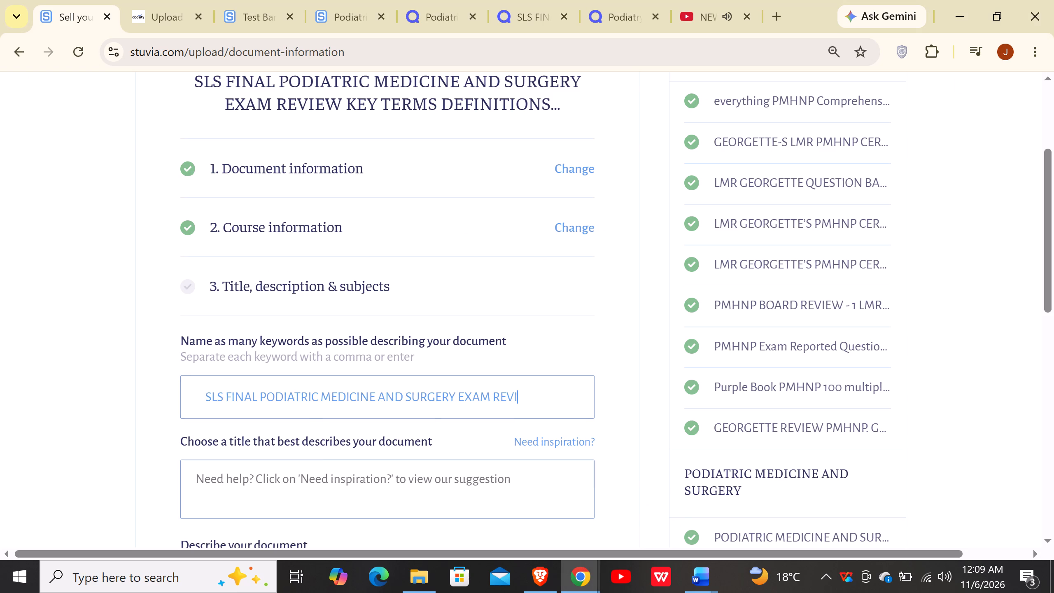
{"action": "key", "text": "Return"}
{"action": "scroll", "coordinate": [333, 458], "scroll_direction": "down", "scroll_amount": 2}
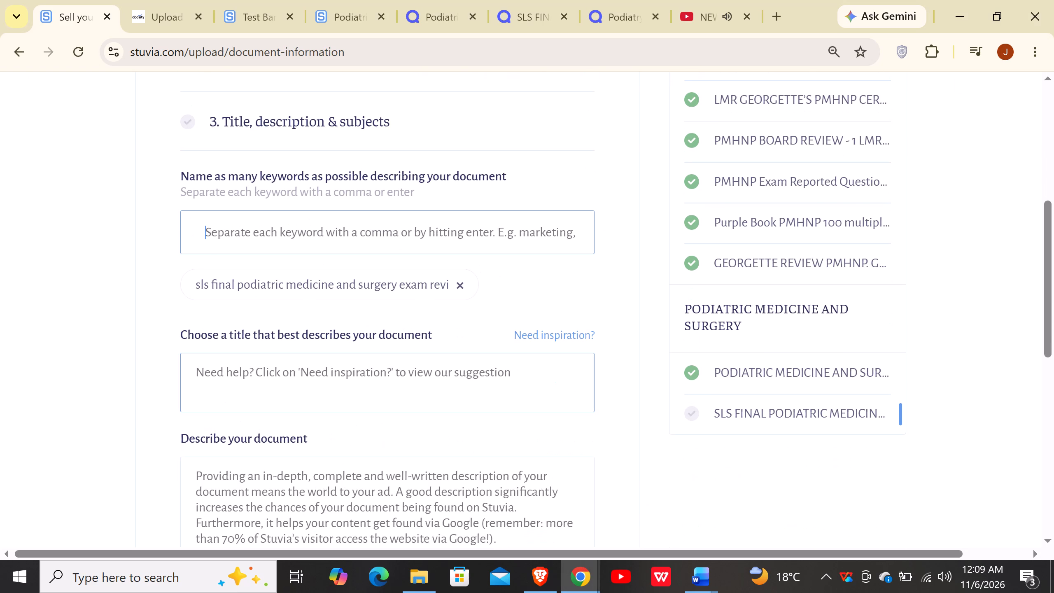
{"action": "left_click", "coordinate": [355, 384]}
{"action": "key", "text": "ctrl+v"}
Copy the description paragraph from the published Podiatric Medicine and Surgery listing into the SLS Final document's description.
{"action": "scroll", "coordinate": [355, 384], "scroll_direction": "down", "scroll_amount": 1}
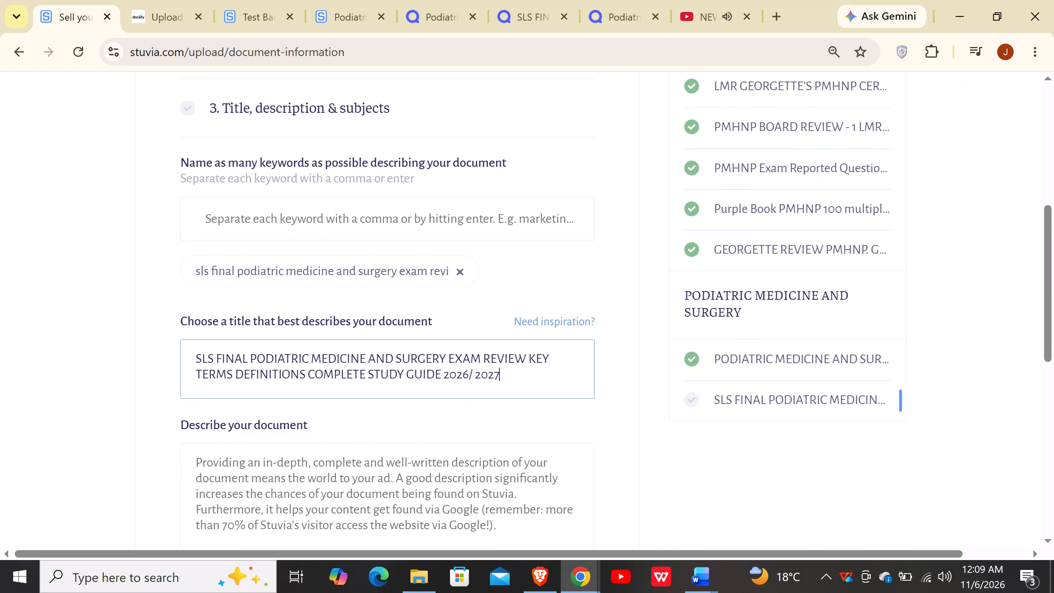
{"action": "left_click", "coordinate": [343, 429]}
{"action": "left_click", "coordinate": [340, 3]}
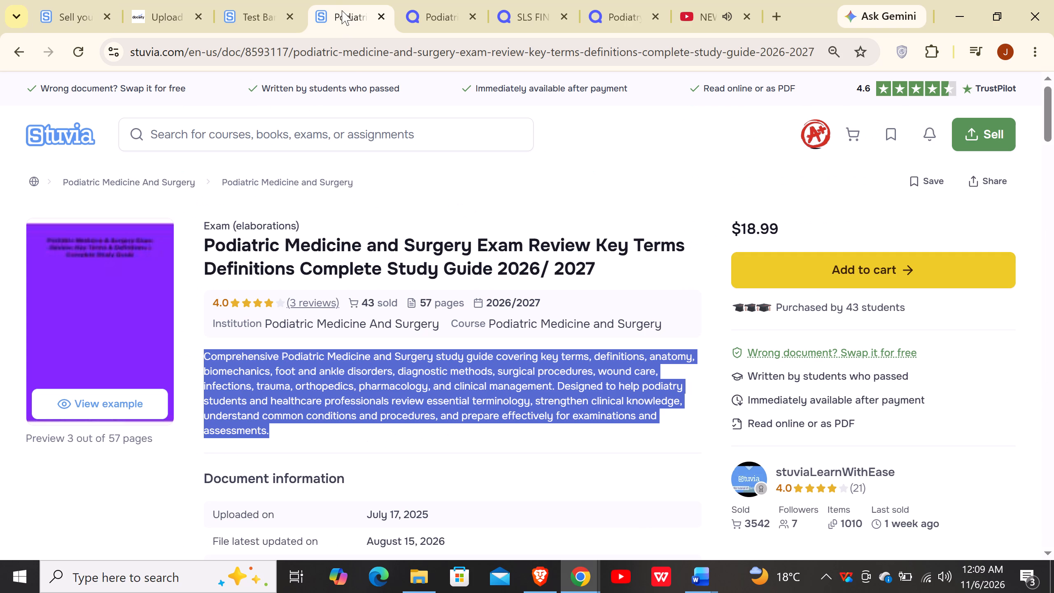
{"action": "key", "text": "ctrl+c"}
{"action": "left_click", "coordinate": [58, 5]}
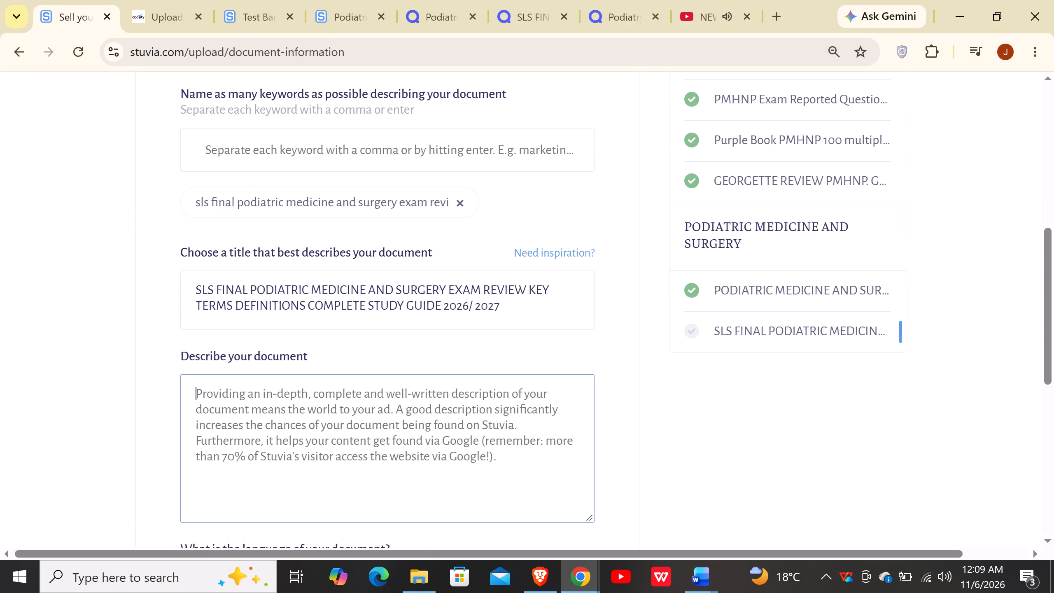
{"action": "key", "text": "ctrl+v"}
Set the SLS Final document's language to English and save the title and description details.
{"action": "scroll", "coordinate": [383, 474], "scroll_direction": "down", "scroll_amount": 3}
{"action": "left_click", "coordinate": [396, 346]}
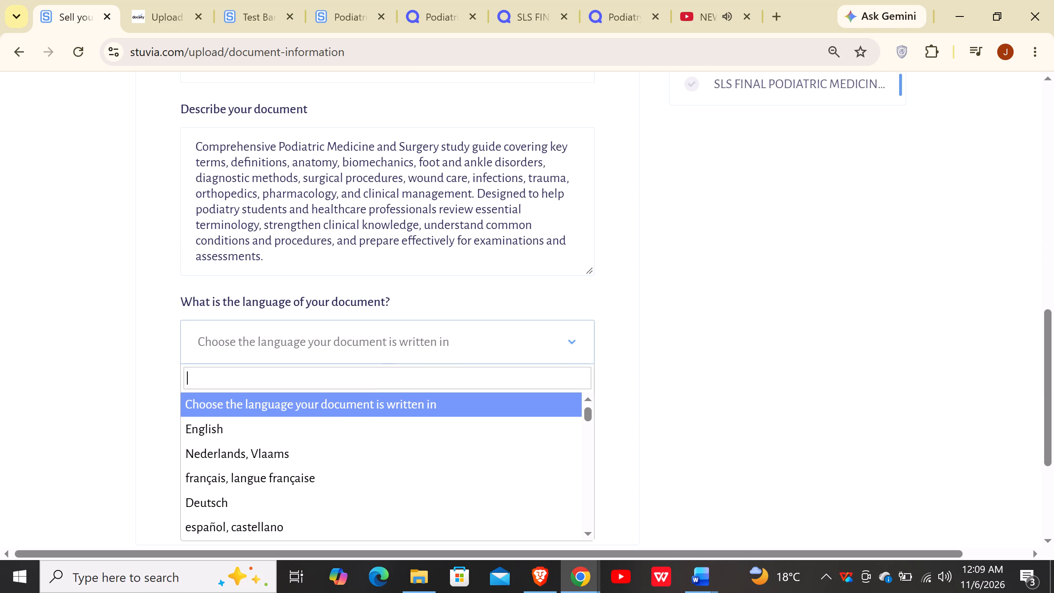
{"action": "left_click", "coordinate": [342, 420]}
{"action": "left_click", "coordinate": [406, 398]}
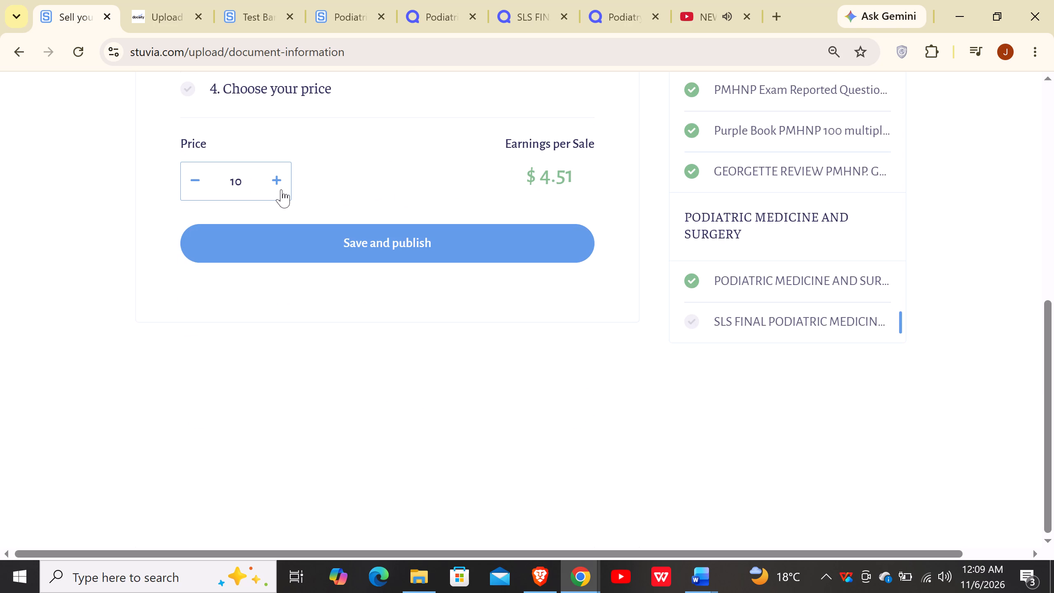
Raise the SLS Final document's price to 15.00 and publish it on Stuvia.
{"action": "triple_click", "coordinate": [278, 182]}
{"action": "triple_click", "coordinate": [278, 182]}
{"action": "double_click", "coordinate": [278, 182]}
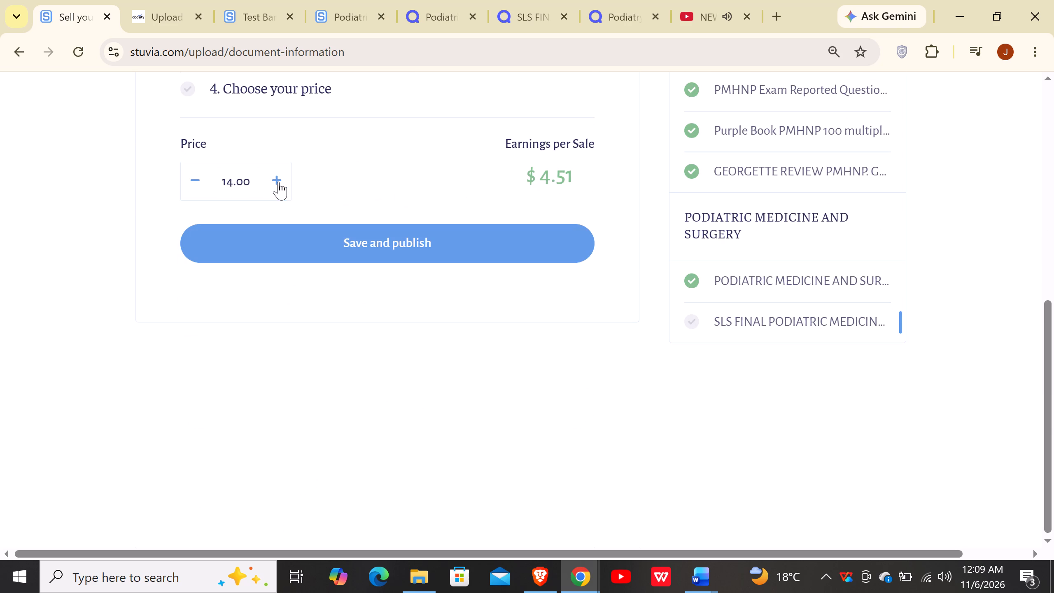
{"action": "left_click", "coordinate": [278, 182]}
{"action": "left_click", "coordinate": [278, 182]}
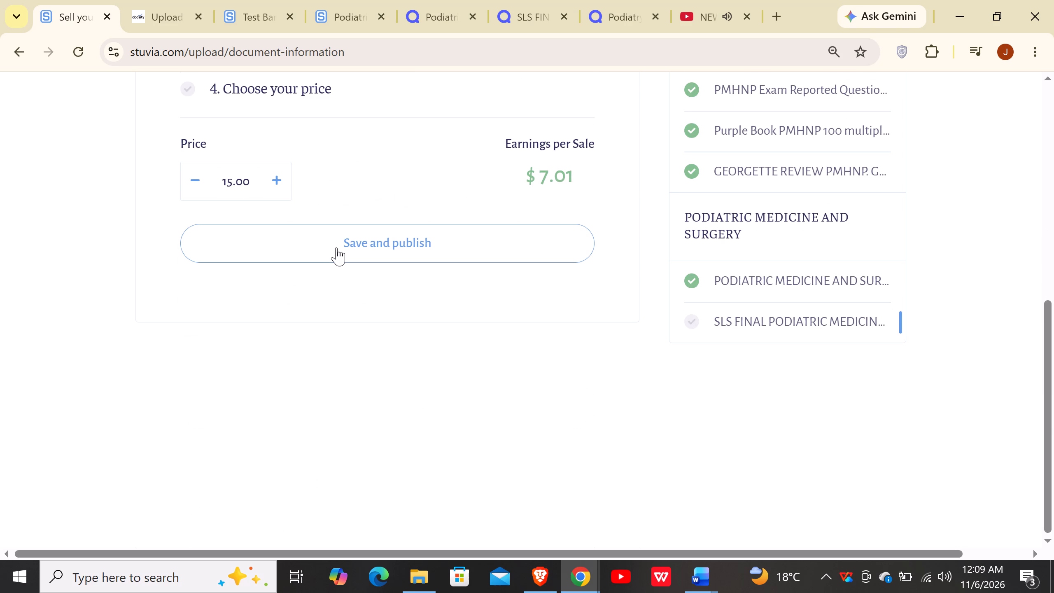
{"action": "left_click", "coordinate": [336, 247]}
Start a package deal with all Podiatric Medicine and Surgery uploads, pasting the copied description into its title and description.
{"action": "scroll", "coordinate": [483, 418], "scroll_direction": "down", "scroll_amount": 2}
{"action": "left_click", "coordinate": [509, 387]}
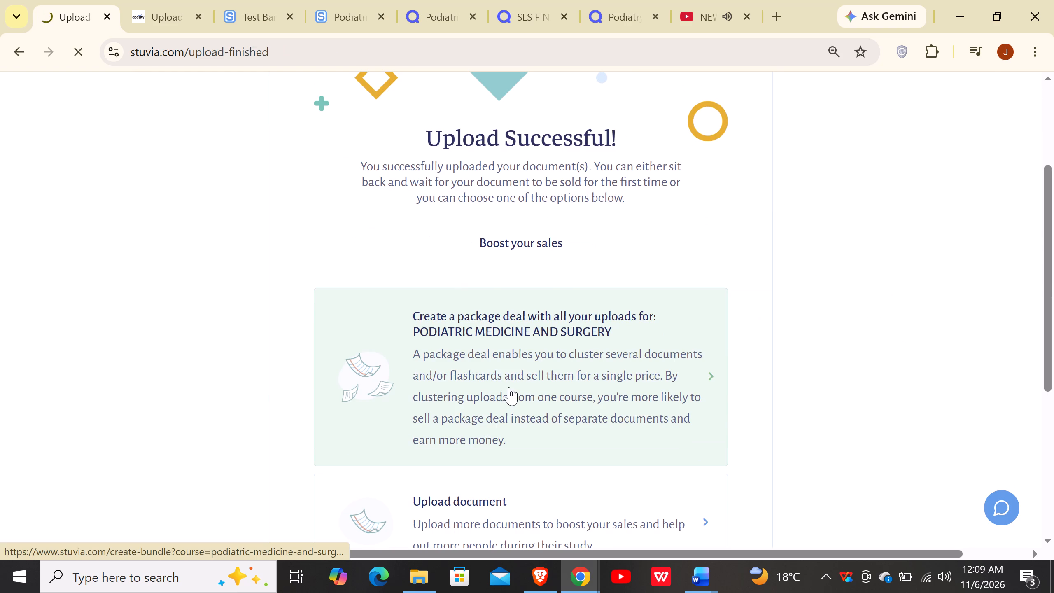
{"action": "scroll", "coordinate": [509, 387], "scroll_direction": "down", "scroll_amount": 2}
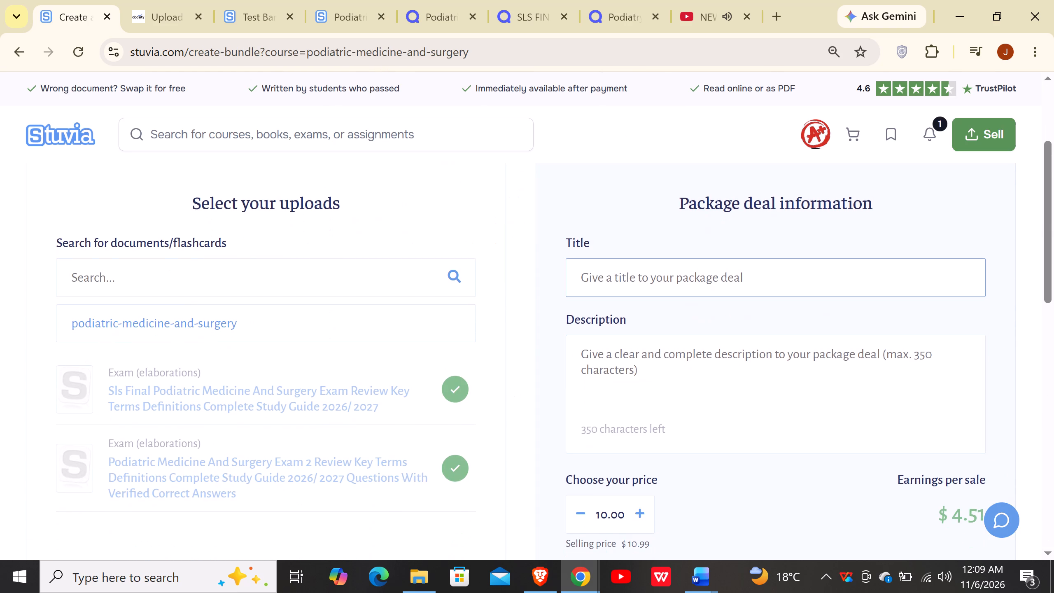
{"action": "left_click", "coordinate": [612, 287]}
{"action": "key", "text": "ctrl+v"}
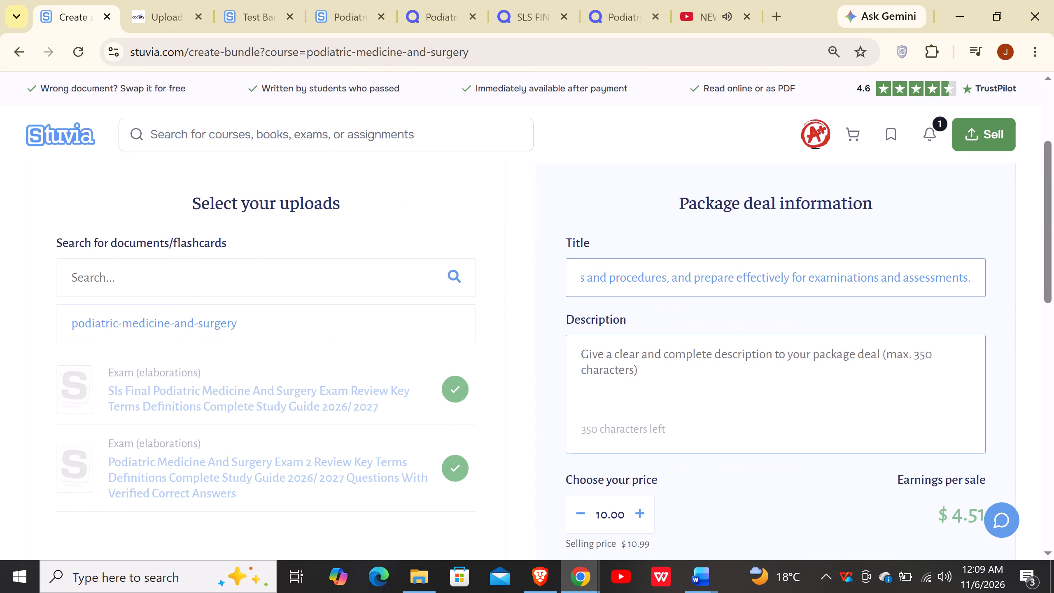
{"action": "left_click", "coordinate": [641, 394]}
{"action": "key", "text": "ctrl+v"}
Shorten the package deal's title to "Comprehensive Podiatric Medicine and Surgery study guide".
{"action": "scroll", "coordinate": [641, 393], "scroll_direction": "down", "scroll_amount": 2}
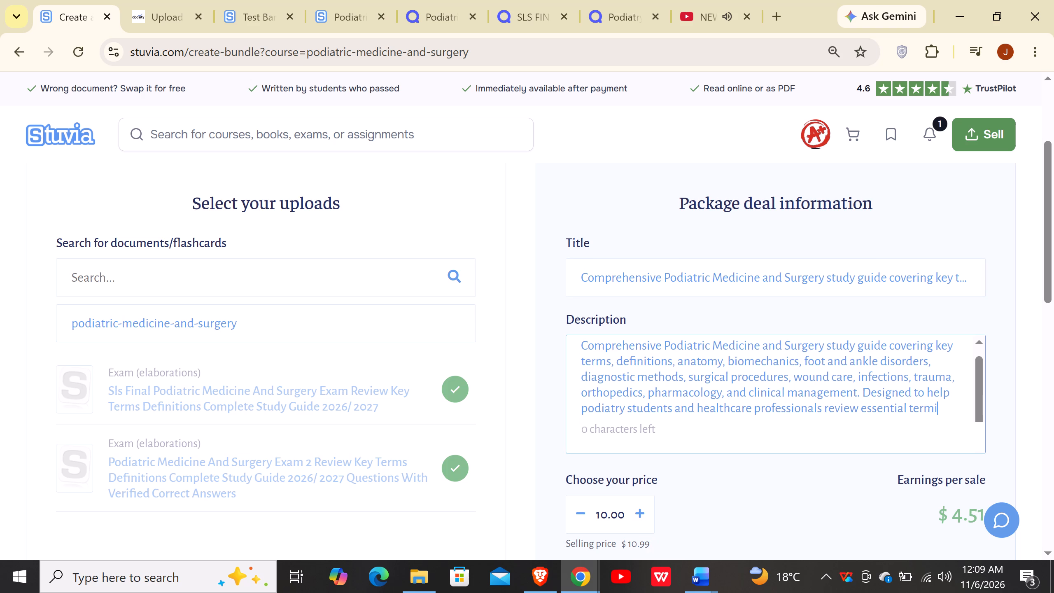
{"action": "scroll", "coordinate": [644, 394], "scroll_direction": "down", "scroll_amount": 2}
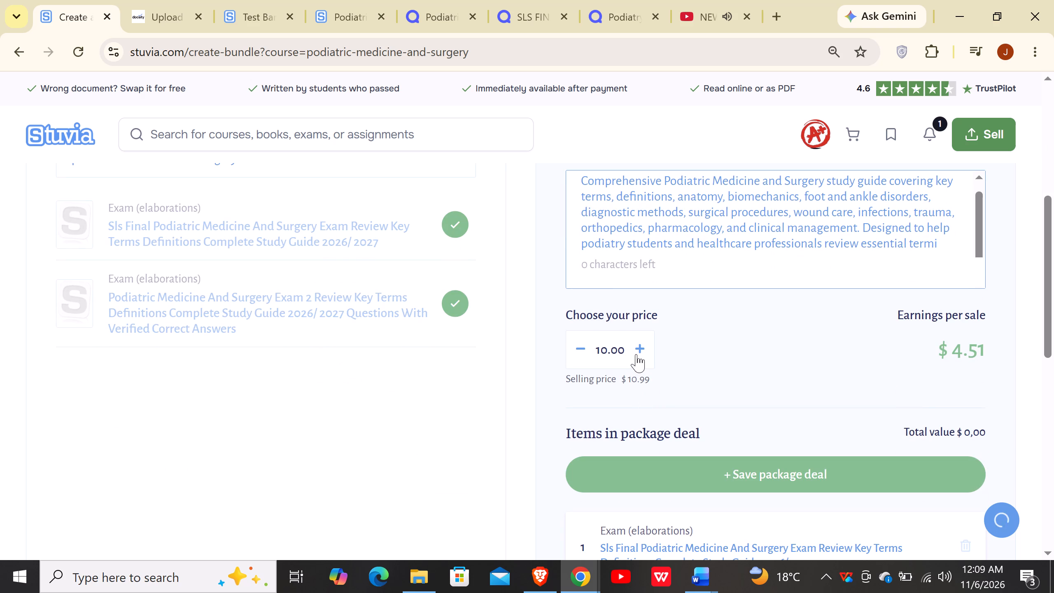
{"action": "scroll", "coordinate": [639, 353], "scroll_direction": "up", "scroll_amount": 3}
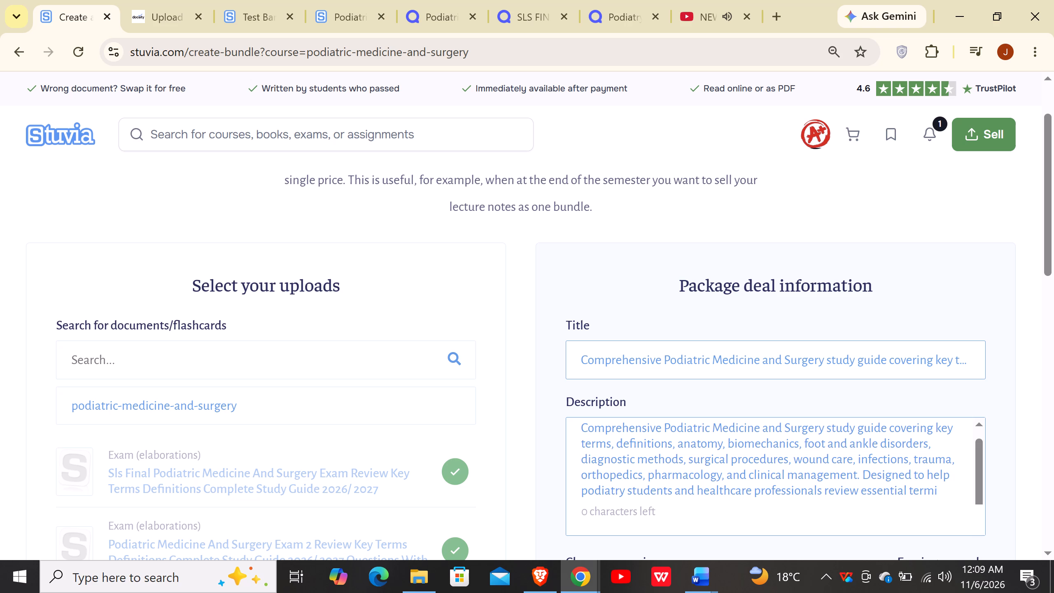
{"action": "left_click_drag", "start_coordinate": [887, 358], "coordinate": [1053, 362]}
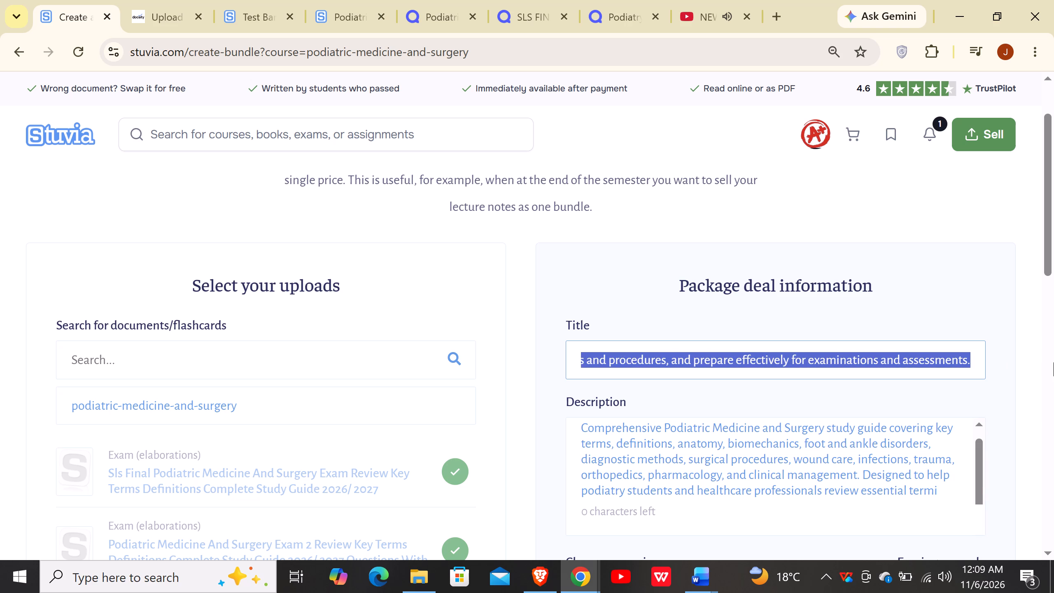
{"action": "left_click_drag", "start_coordinate": [1053, 362], "coordinate": [748, 365]}
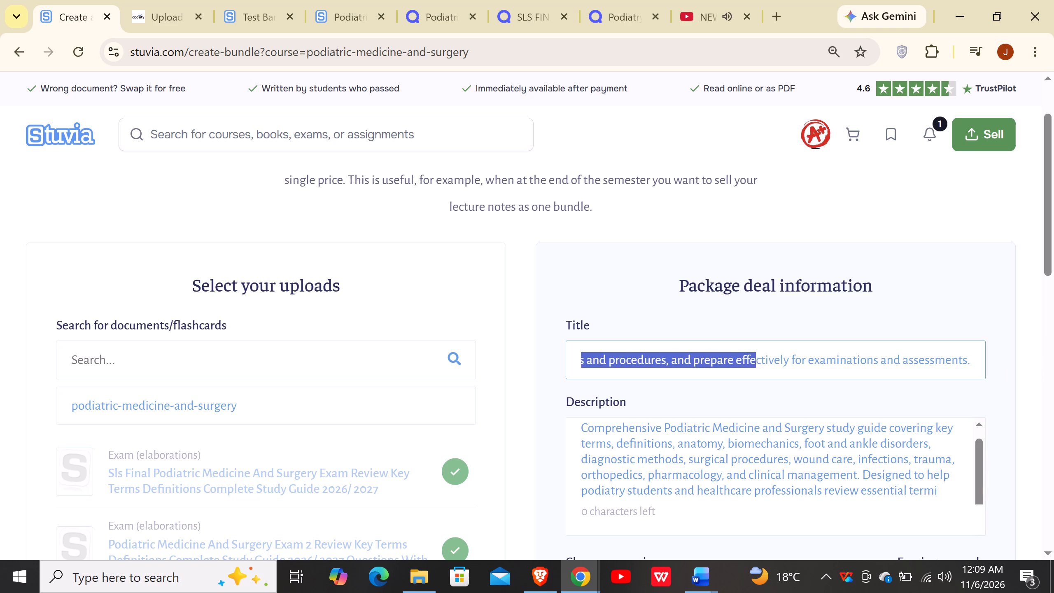
{"action": "left_click_drag", "start_coordinate": [748, 365], "coordinate": [674, 364]}
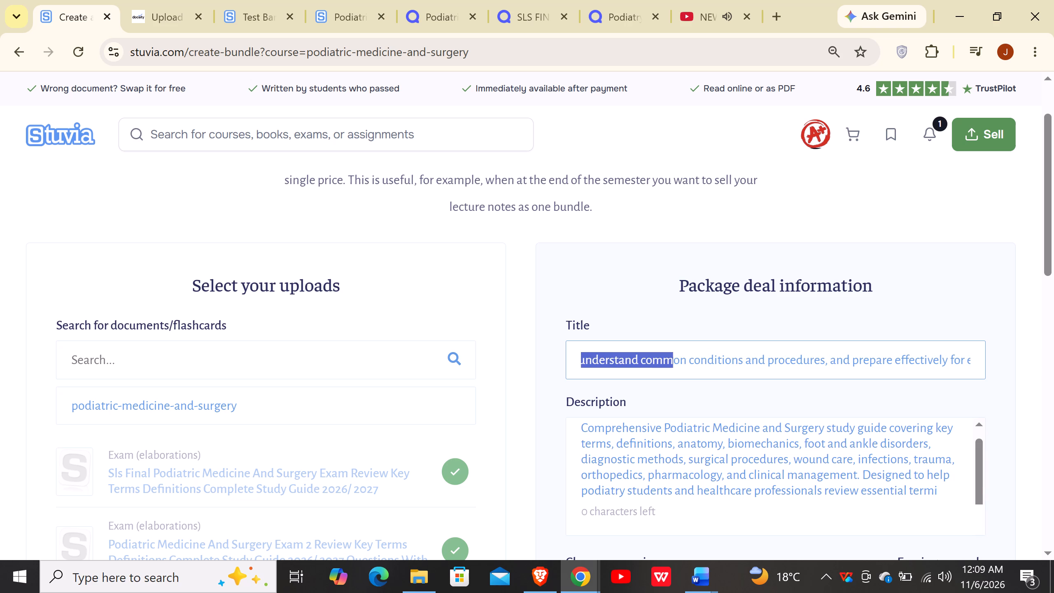
{"action": "left_click_drag", "start_coordinate": [674, 364], "coordinate": [718, 379]}
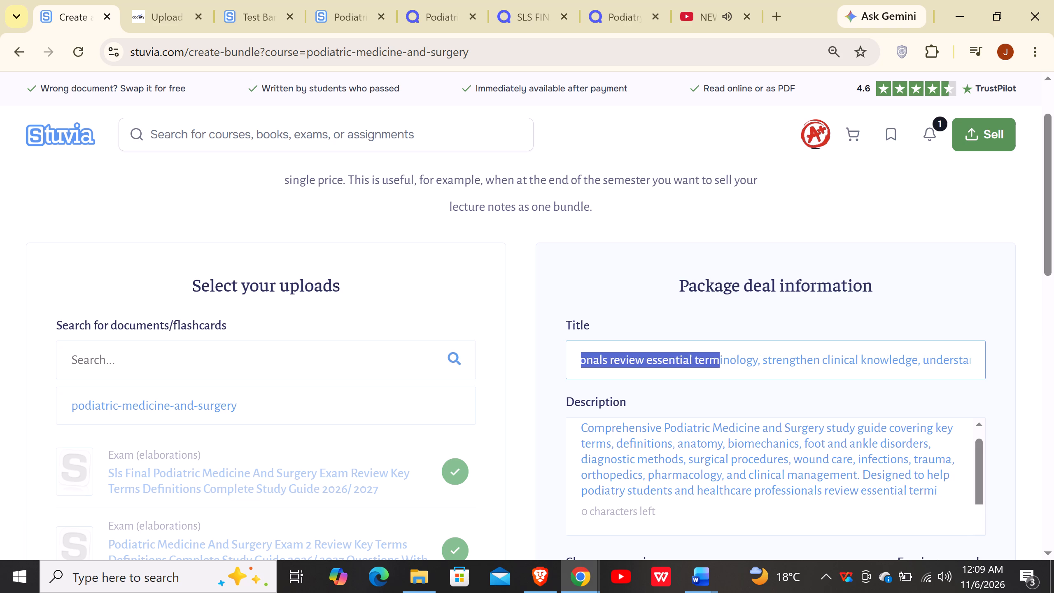
{"action": "left_click_drag", "start_coordinate": [718, 379], "coordinate": [776, 408]}
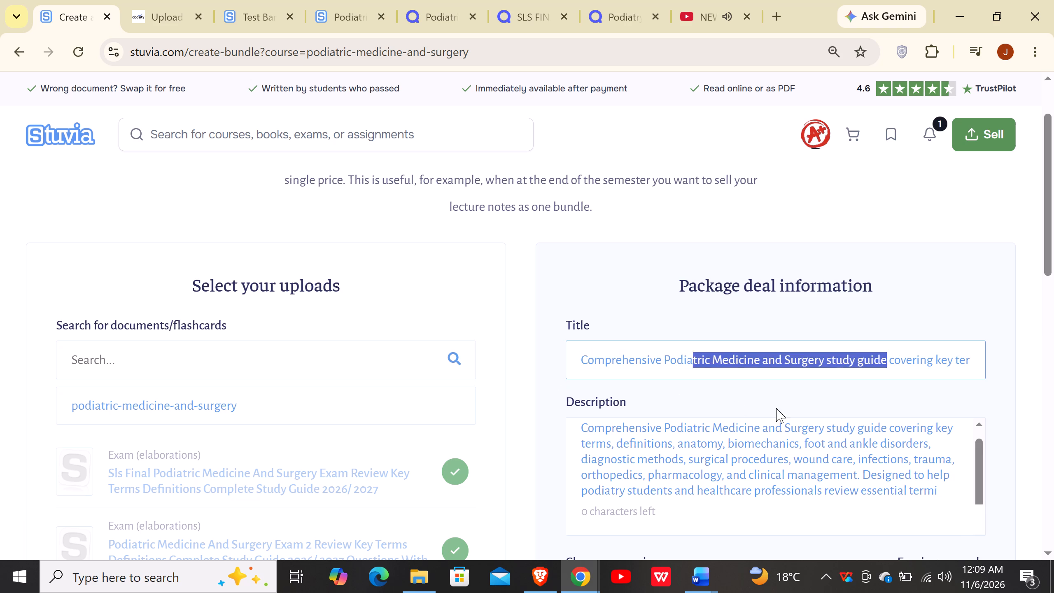
{"action": "left_click_drag", "start_coordinate": [776, 408], "coordinate": [1053, 450]}
{"action": "key", "text": "BackSpace"}
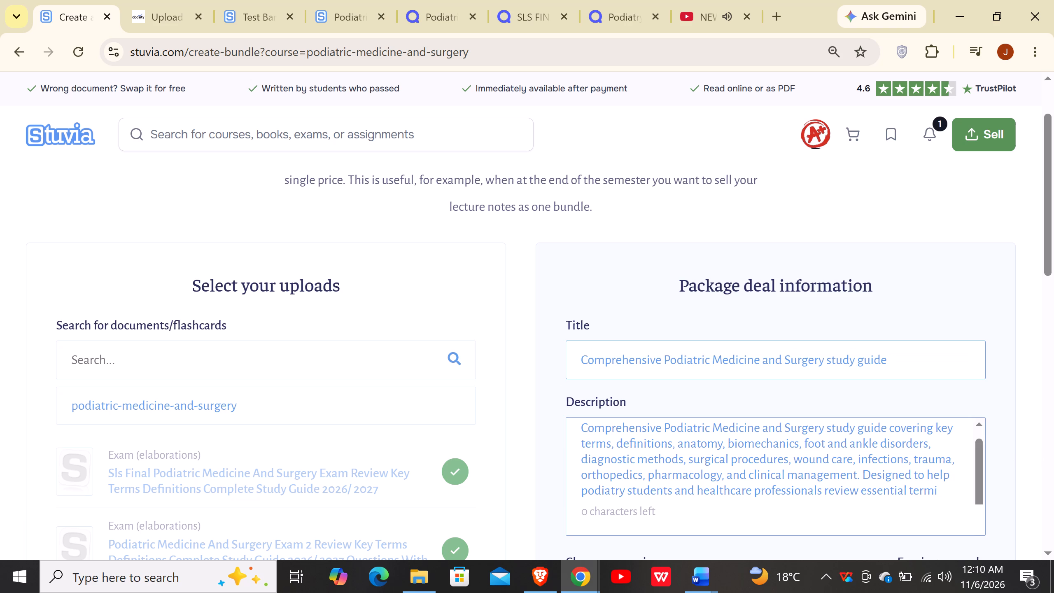
Raise the package deal's price to 16.00 and save the package deal.
{"action": "scroll", "coordinate": [656, 452], "scroll_direction": "down", "scroll_amount": 2}
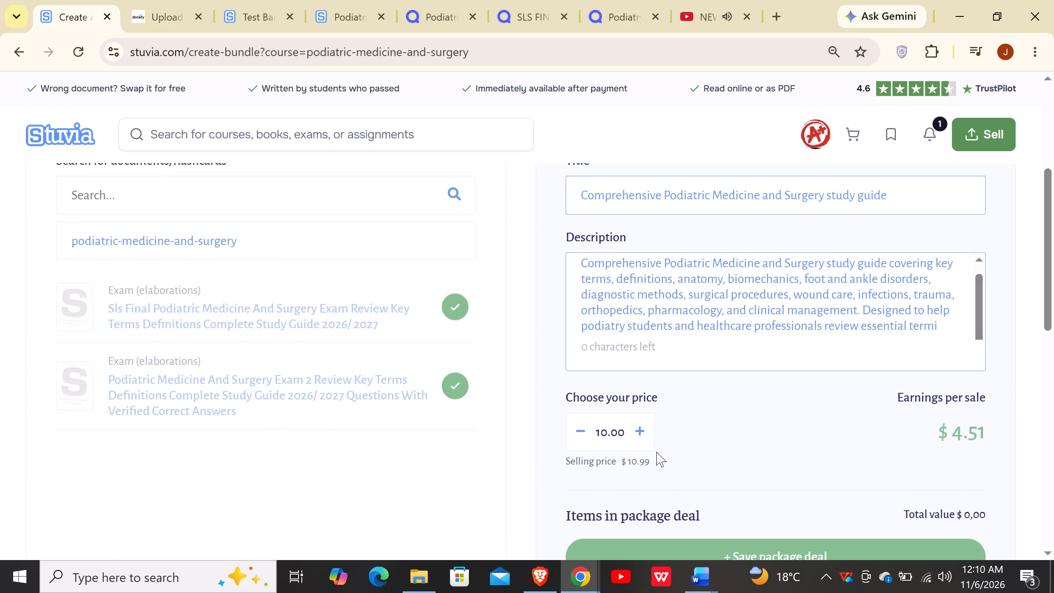
{"action": "scroll", "coordinate": [656, 452], "scroll_direction": "down", "scroll_amount": 1}
{"action": "triple_click", "coordinate": [641, 347]}
{"action": "triple_click", "coordinate": [641, 347]}
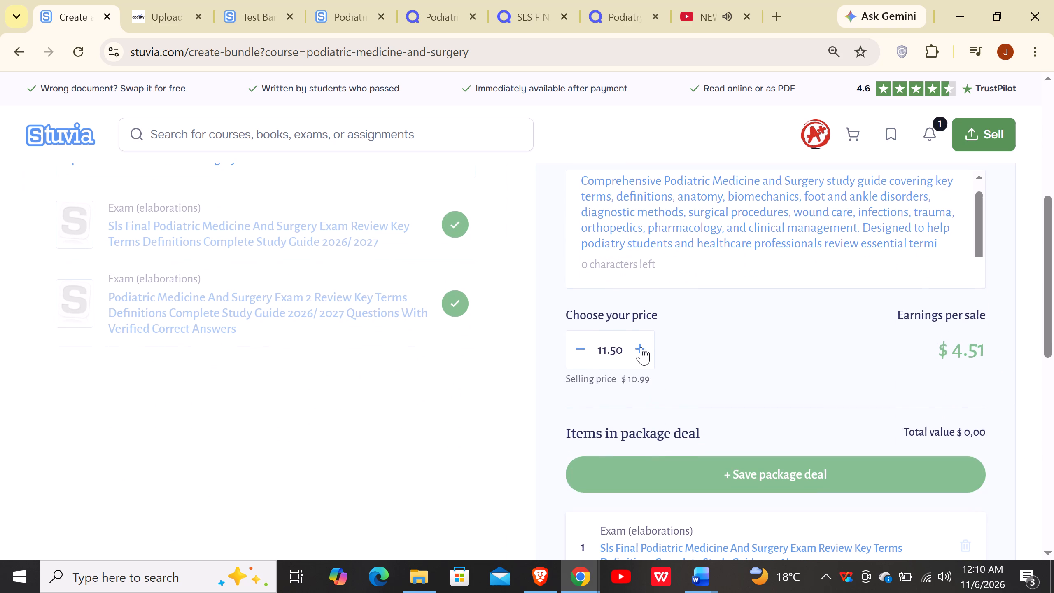
{"action": "triple_click", "coordinate": [641, 347]}
{"action": "double_click", "coordinate": [641, 347]}
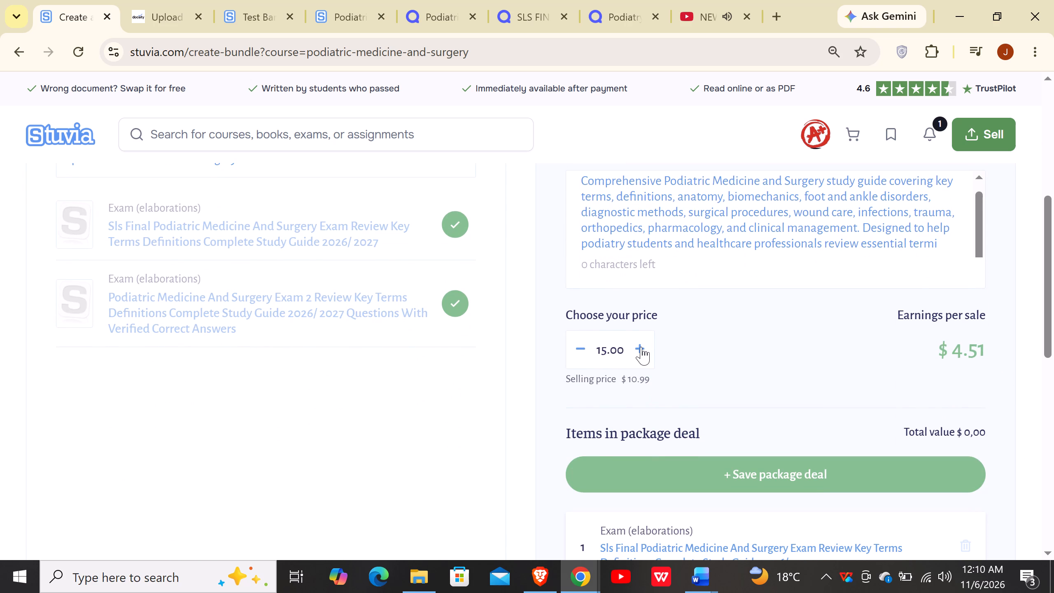
{"action": "left_click", "coordinate": [641, 347]}
{"action": "left_click", "coordinate": [711, 474]}
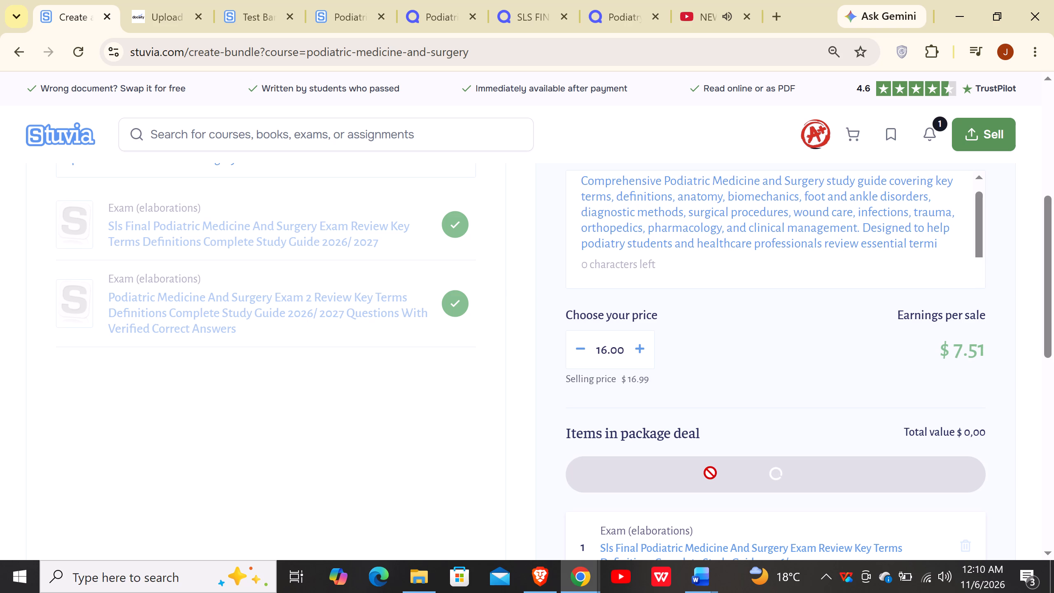
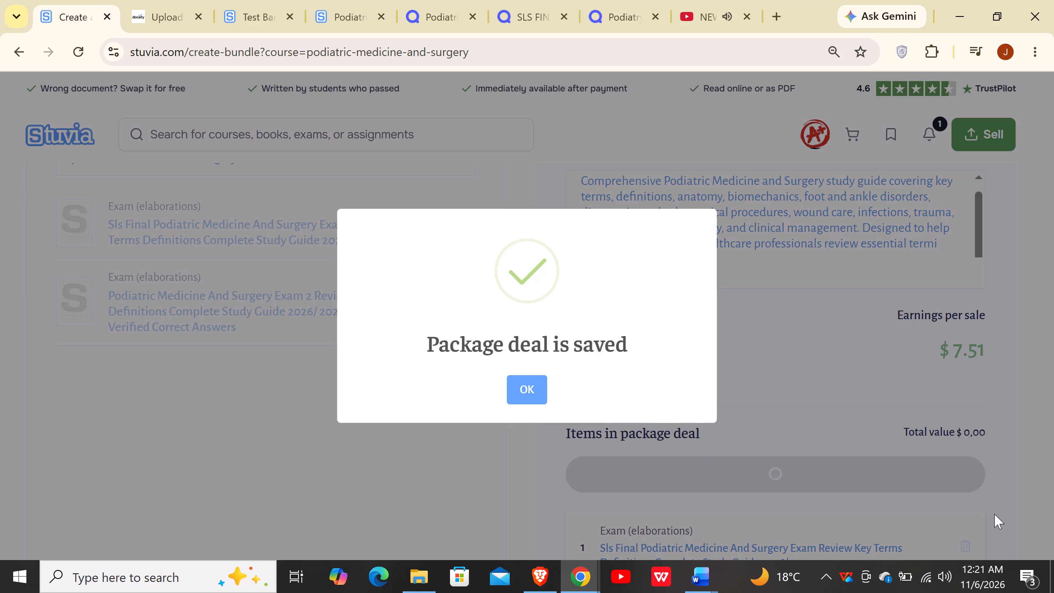
Switch to Word and close the finished SLS Final study guide document.
{"action": "left_click", "coordinate": [968, 1]}
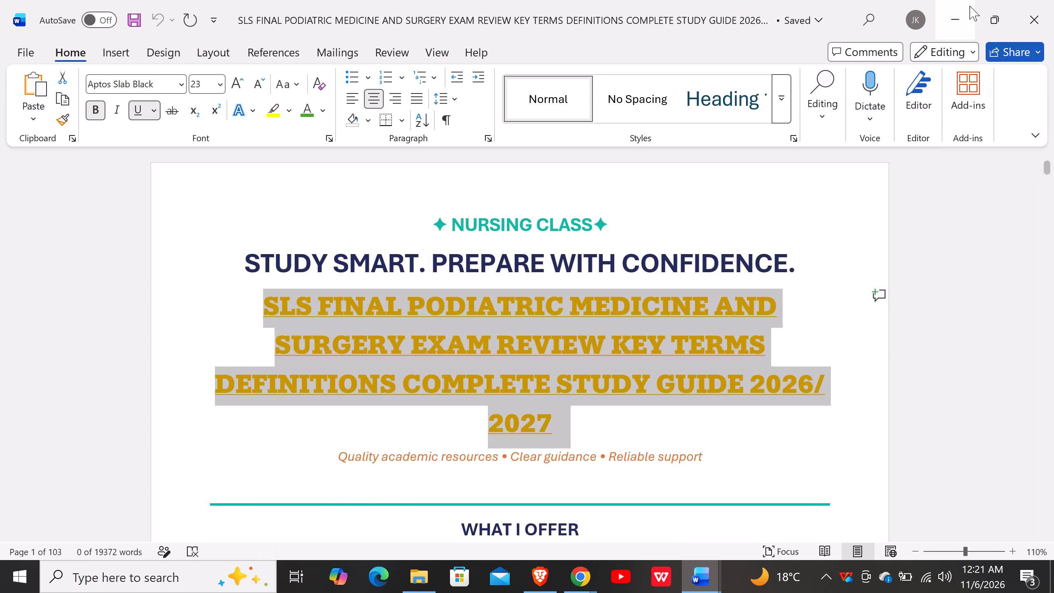
{"action": "left_click", "coordinate": [1035, 14]}
{"action": "left_click", "coordinate": [1035, 14]}
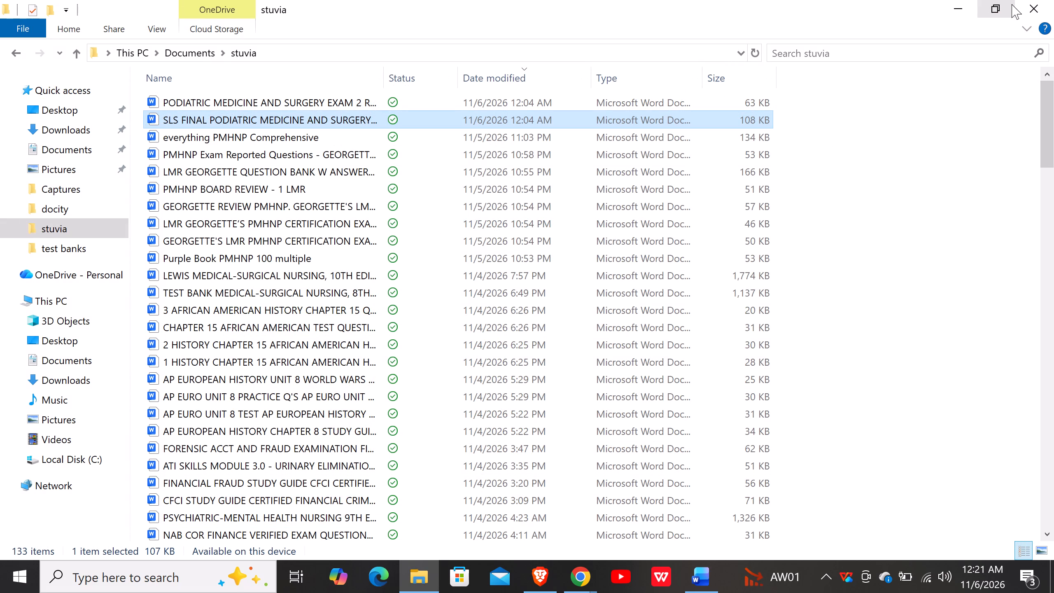
Minimize the remaining file, cover page and browser windows, and launch Kuro from the desktop.
{"action": "left_click", "coordinate": [968, 5]}
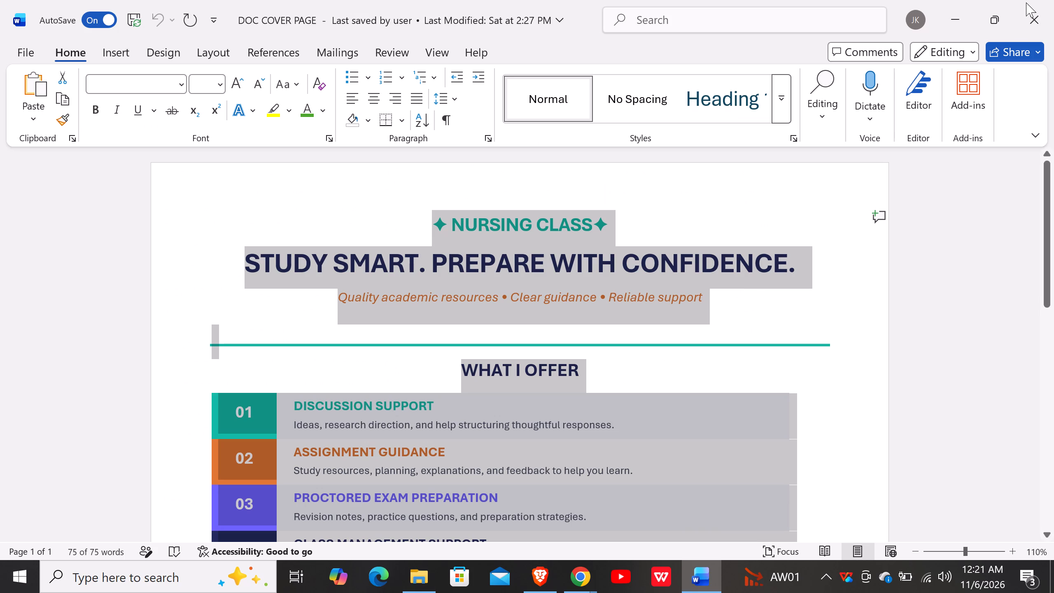
{"action": "left_click", "coordinate": [947, 13]}
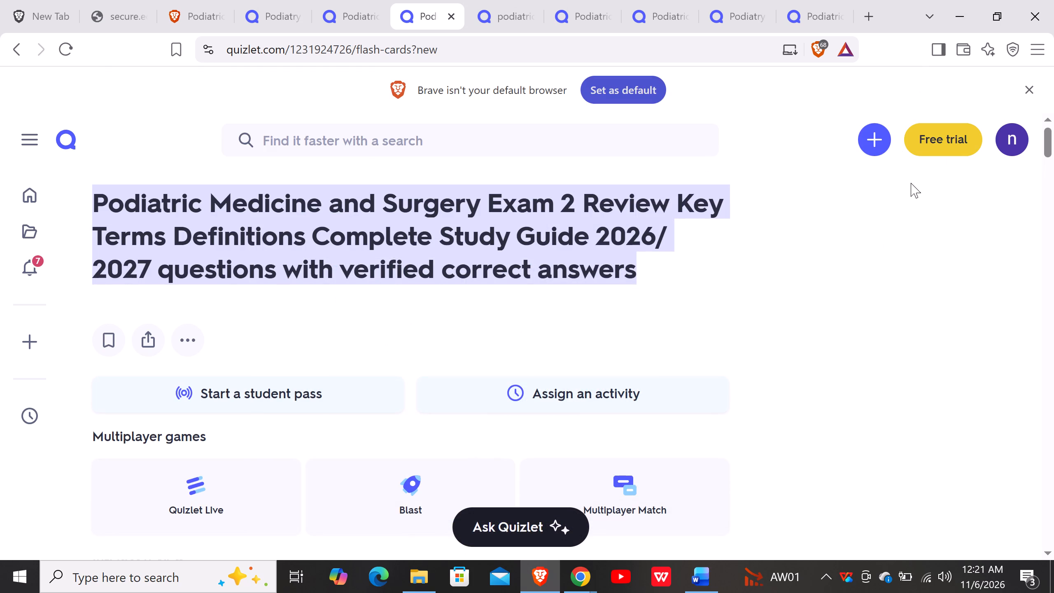
{"action": "left_click", "coordinate": [955, 13]}
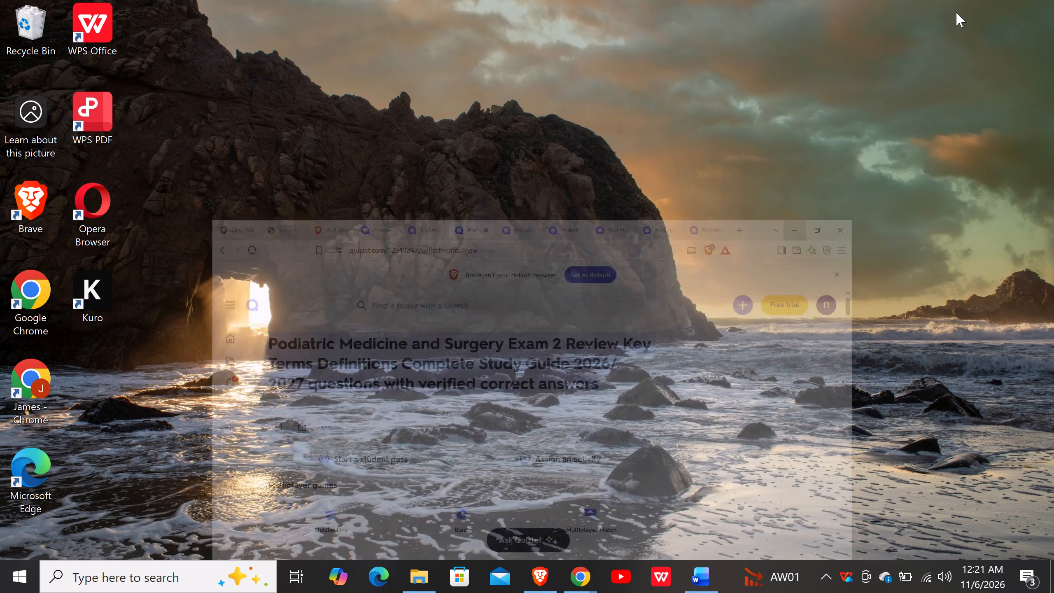
{"action": "double_click", "coordinate": [81, 304]}
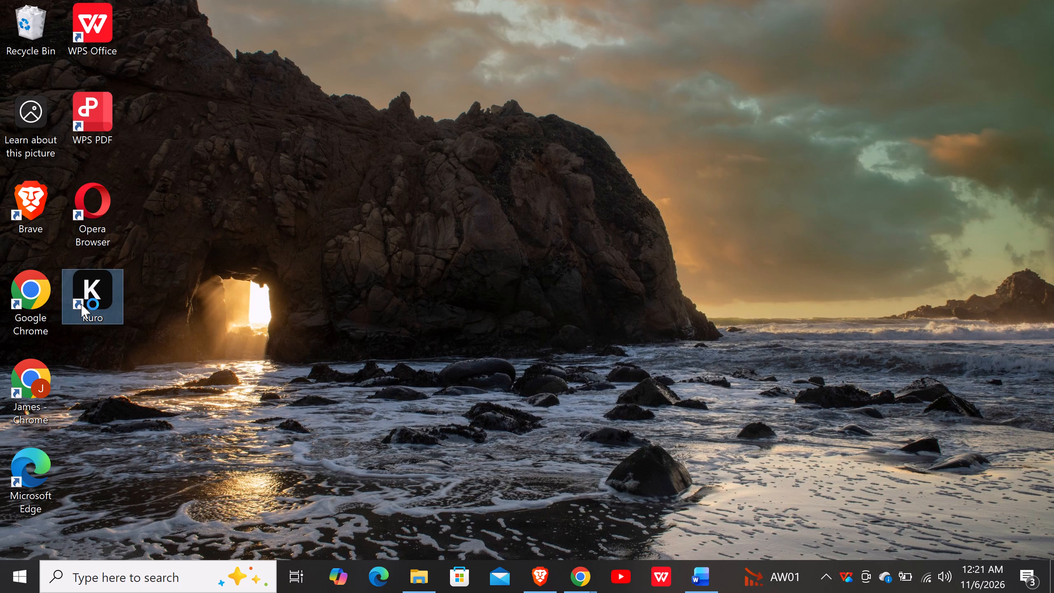
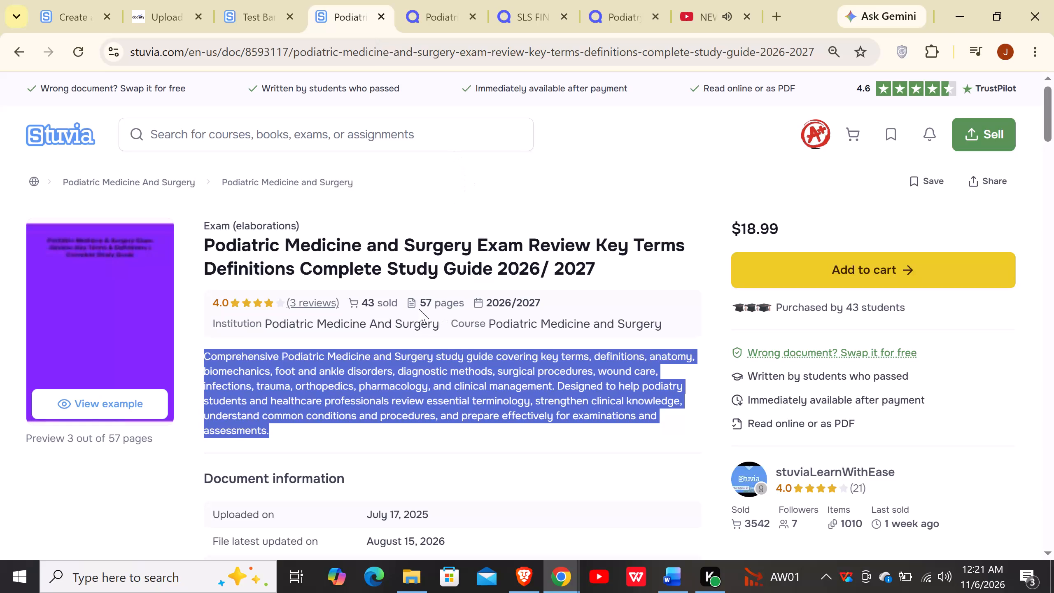
Return to the stuviaLearnWithEase profile and look through its listed study guides and reviews.
{"action": "left_click", "coordinate": [18, 47]}
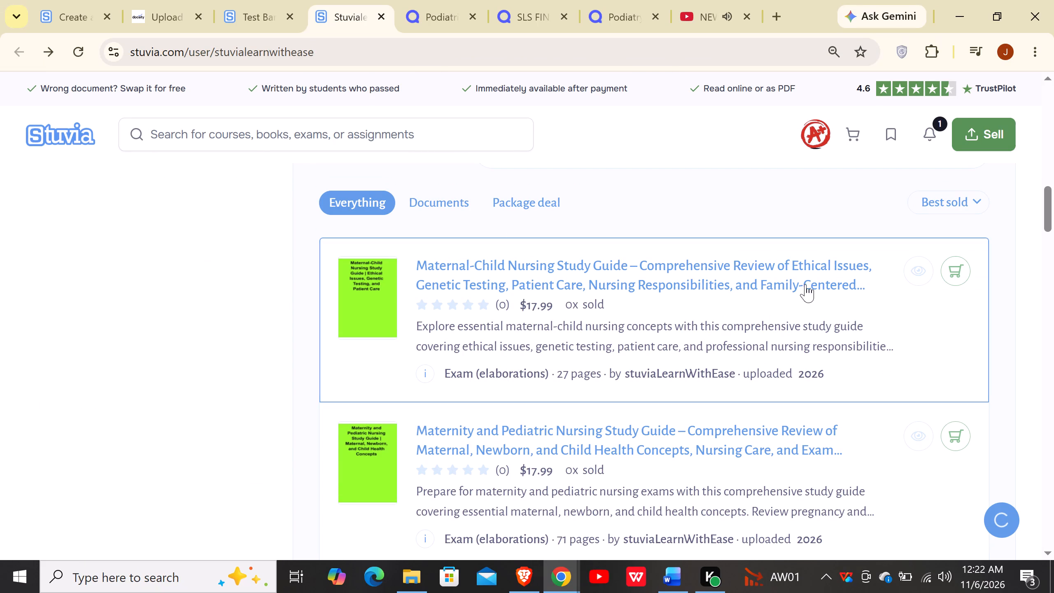
{"action": "scroll", "coordinate": [696, 322], "scroll_direction": "down", "scroll_amount": 3}
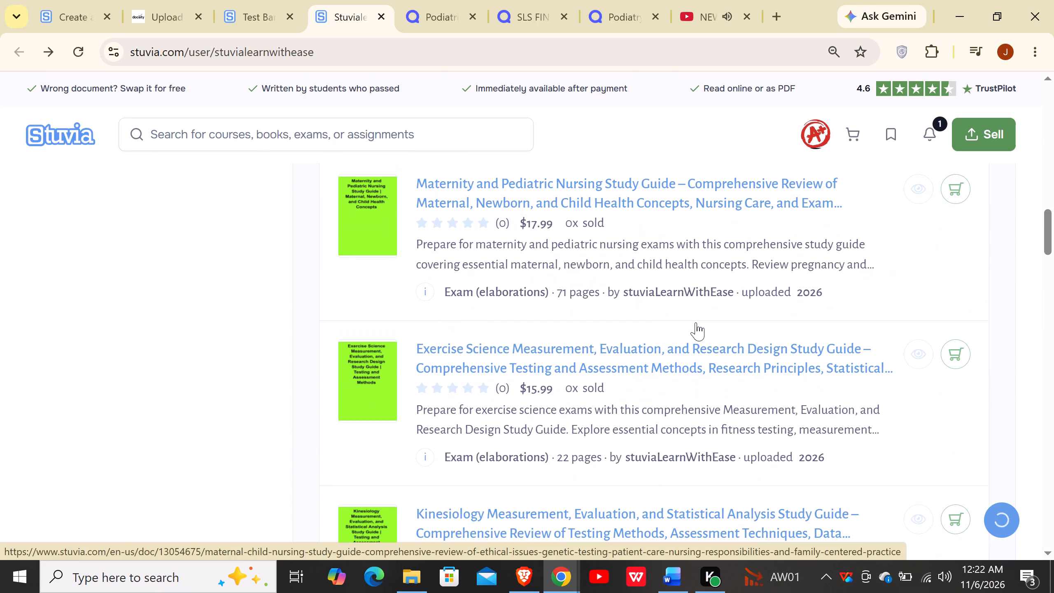
{"action": "scroll", "coordinate": [696, 322], "scroll_direction": "down", "scroll_amount": 5}
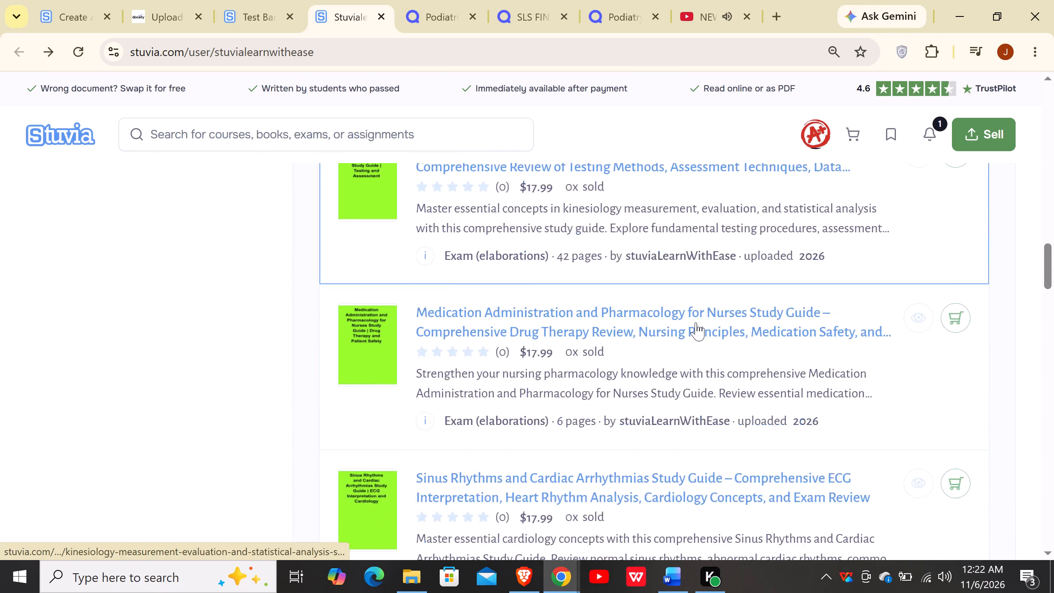
{"action": "scroll", "coordinate": [696, 322], "scroll_direction": "down", "scroll_amount": 4}
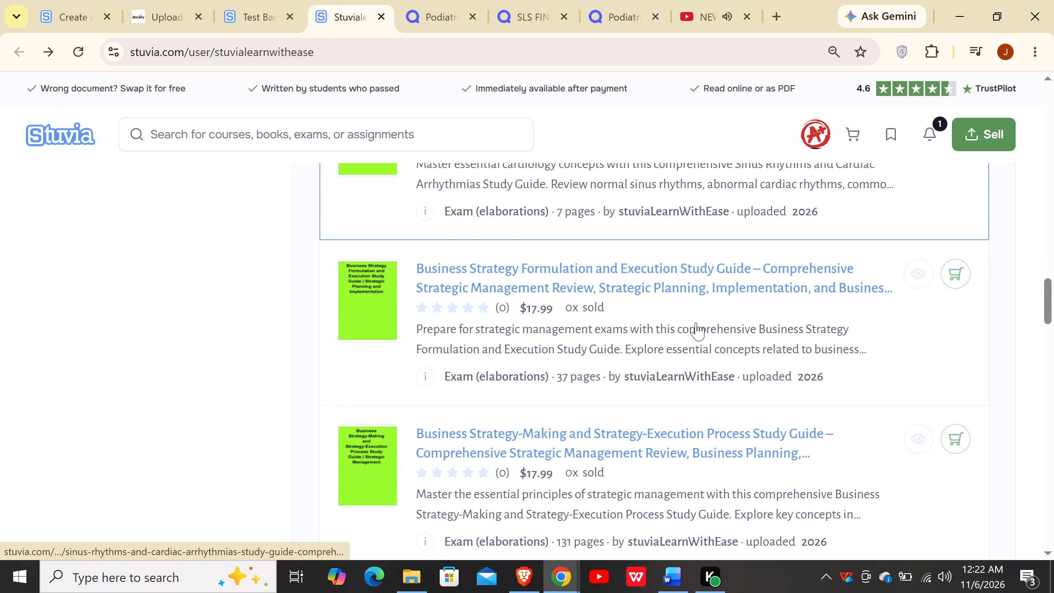
{"action": "scroll", "coordinate": [696, 322], "scroll_direction": "down", "scroll_amount": 3}
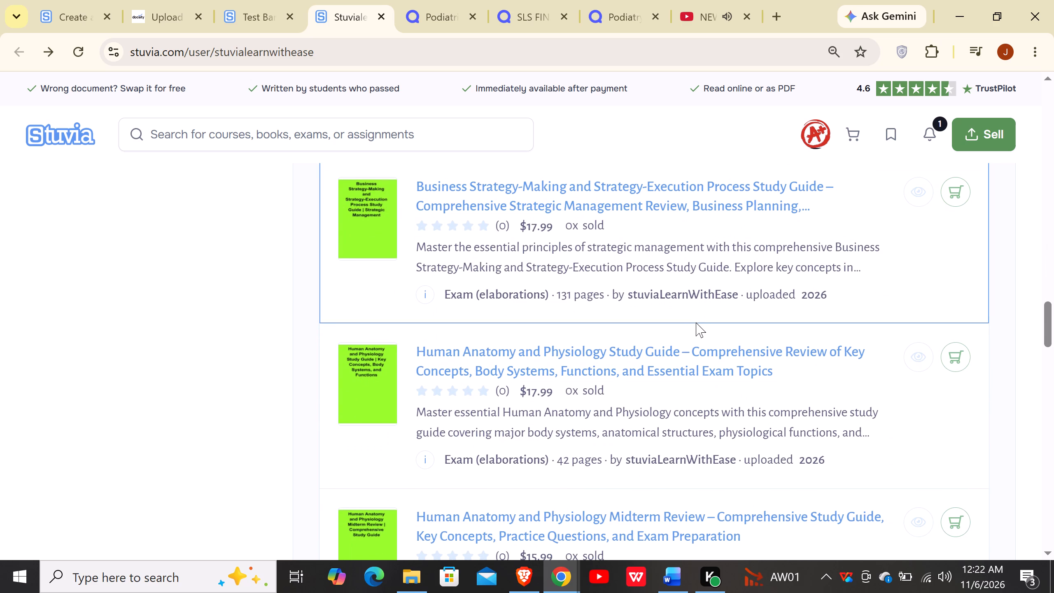
{"action": "scroll", "coordinate": [696, 322], "scroll_direction": "down", "scroll_amount": 5}
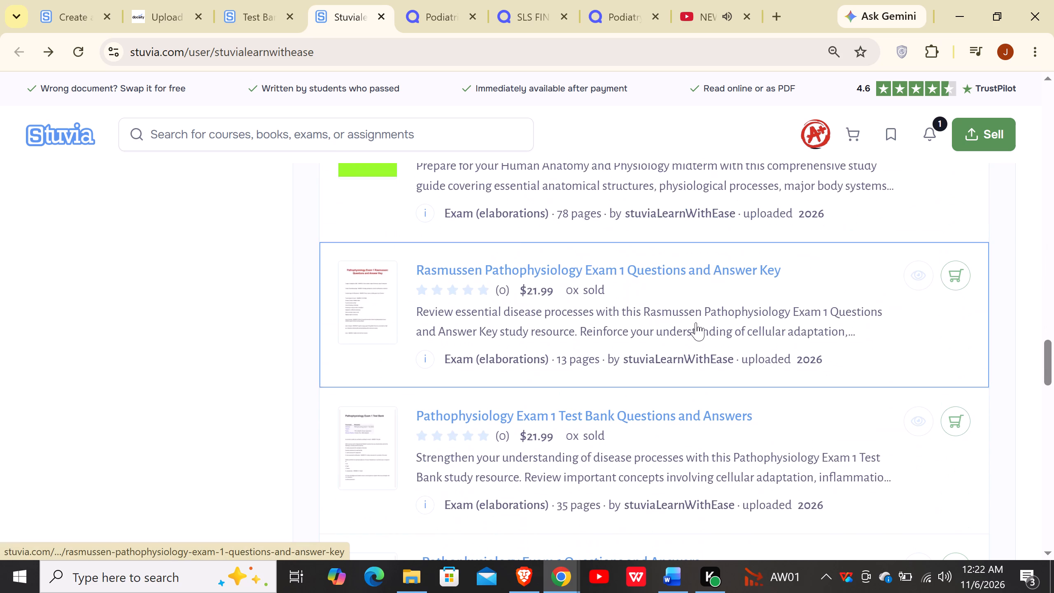
{"action": "scroll", "coordinate": [696, 322], "scroll_direction": "down", "scroll_amount": 5}
{"action": "scroll", "coordinate": [696, 322], "scroll_direction": "up", "scroll_amount": 1}
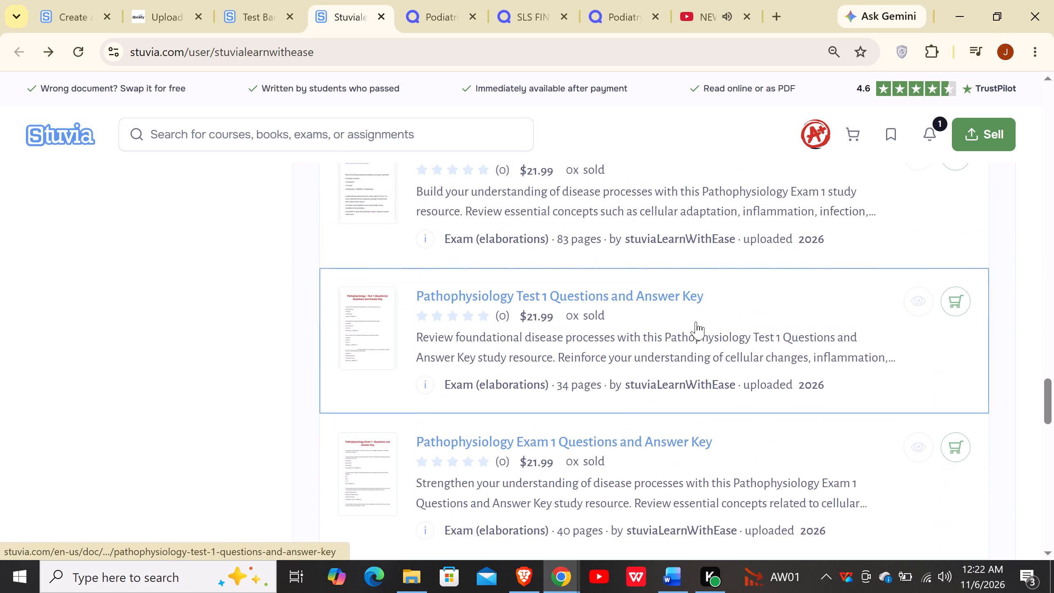
{"action": "scroll", "coordinate": [696, 322], "scroll_direction": "up", "scroll_amount": 15}
{"action": "scroll", "coordinate": [715, 311], "scroll_direction": "up", "scroll_amount": 14}
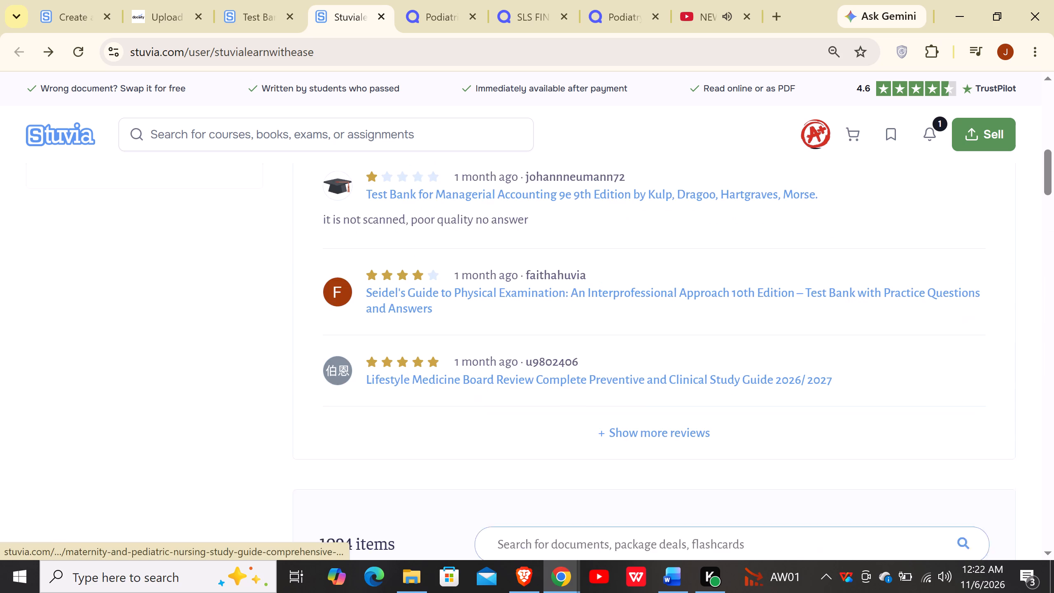
Sort the stuviaLearnWithEase profile's items by Best sold, trying the Newest order as well.
{"action": "scroll", "coordinate": [735, 308], "scroll_direction": "down", "scroll_amount": 4}
{"action": "left_click", "coordinate": [928, 287]}
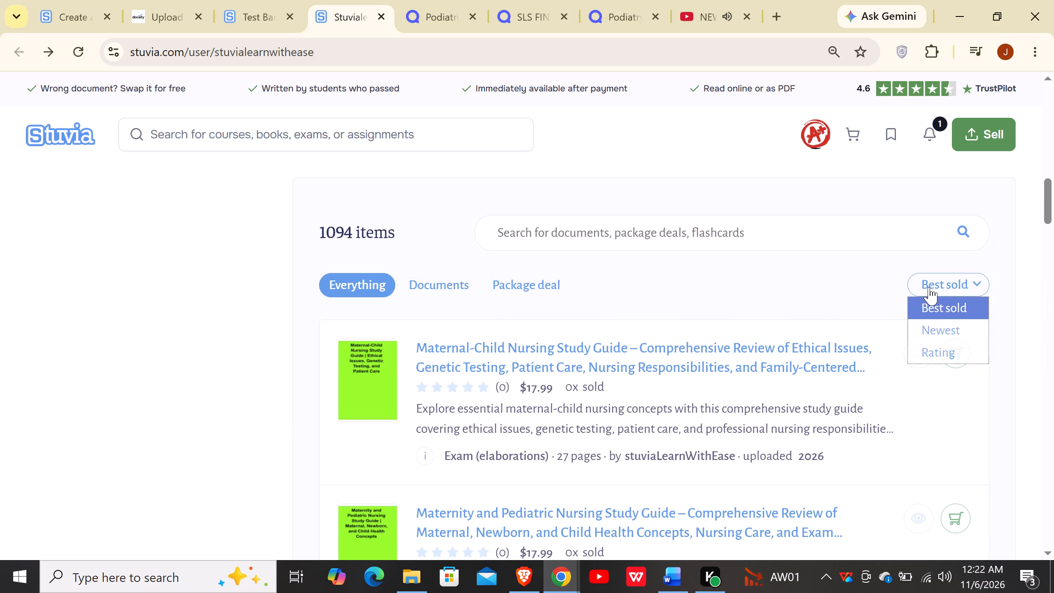
{"action": "left_click", "coordinate": [931, 336]}
{"action": "left_click", "coordinate": [937, 280]}
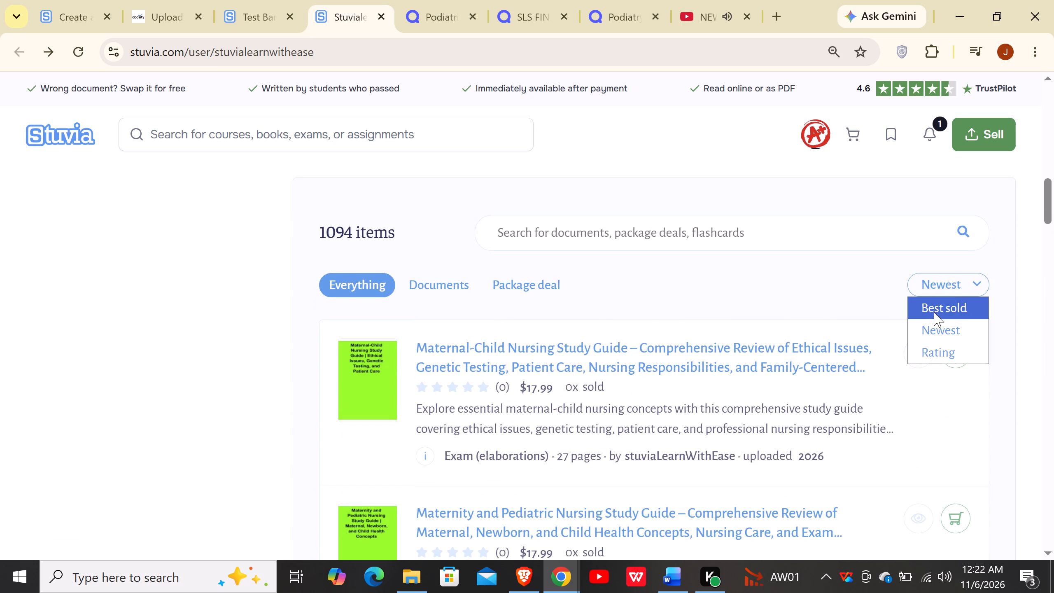
{"action": "left_click", "coordinate": [934, 312]}
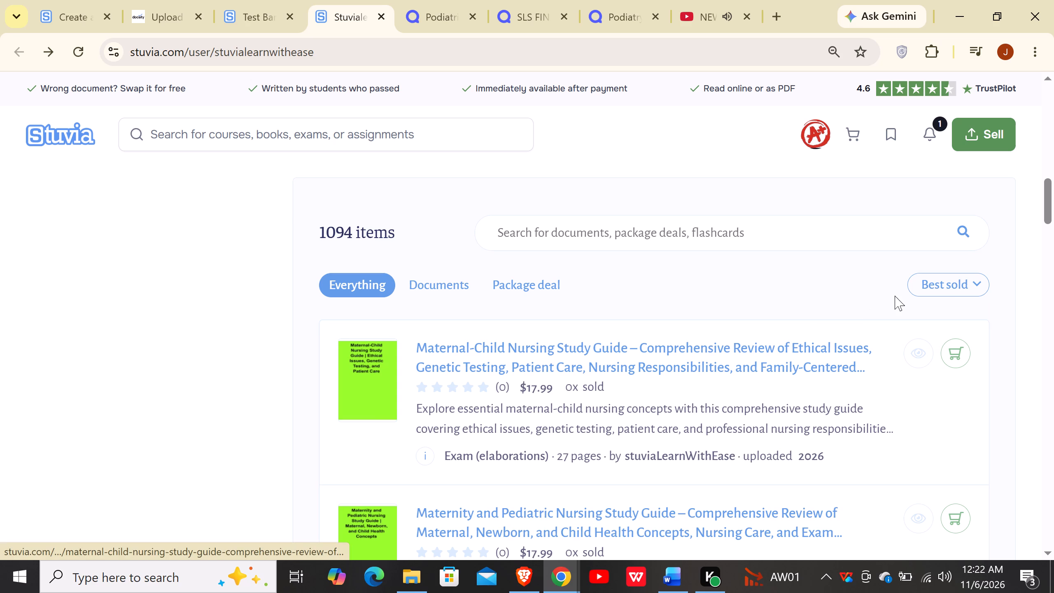
{"action": "left_click", "coordinate": [951, 283]}
{"action": "left_click", "coordinate": [938, 329]}
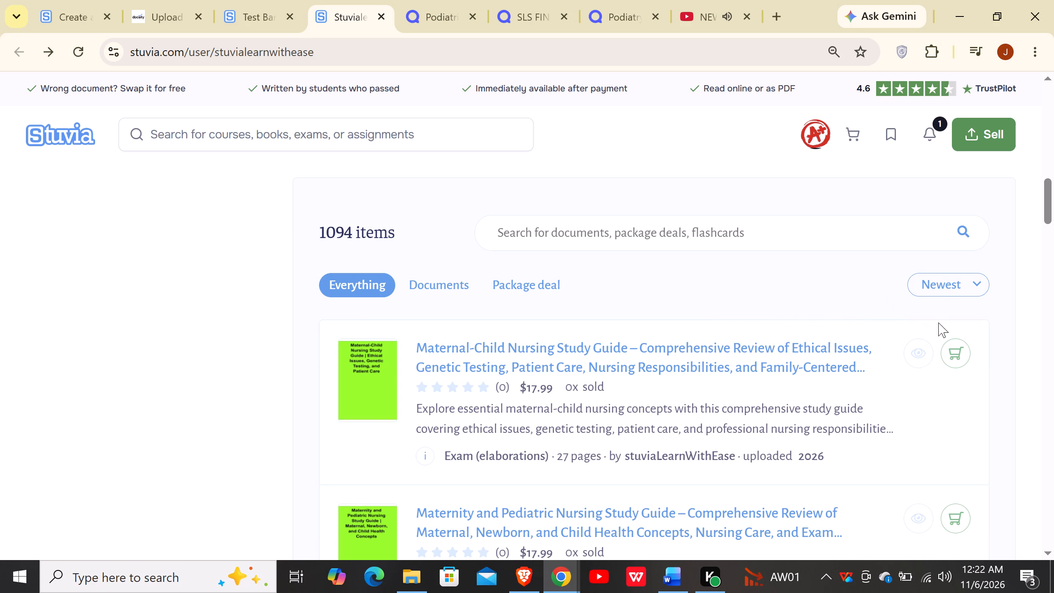
{"action": "left_click", "coordinate": [940, 284]}
{"action": "left_click", "coordinate": [937, 315]}
Examine the best-selling listings on the stuviaLearnWithEase profile, including their titles, prices, ratings and sales.
{"action": "scroll", "coordinate": [659, 362], "scroll_direction": "down", "scroll_amount": 3}
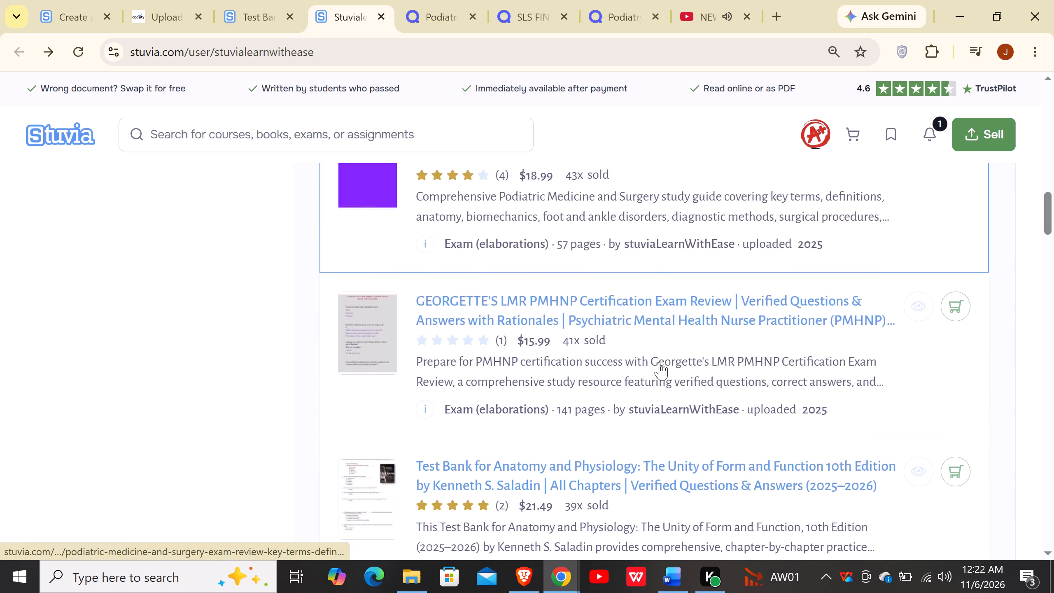
{"action": "scroll", "coordinate": [660, 361], "scroll_direction": "down", "scroll_amount": 2}
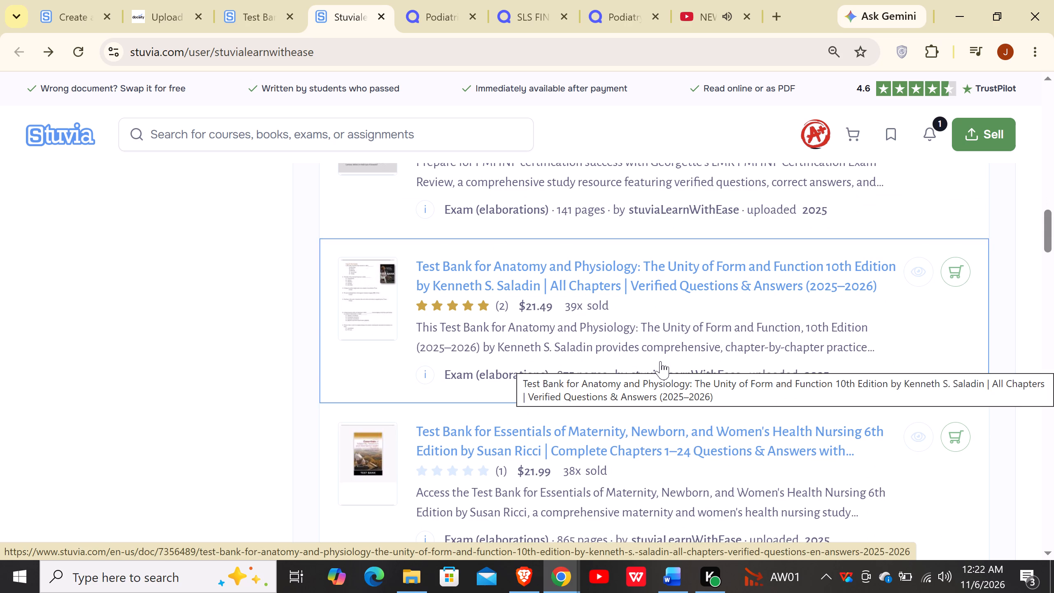
{"action": "scroll", "coordinate": [660, 360], "scroll_direction": "down", "scroll_amount": 1}
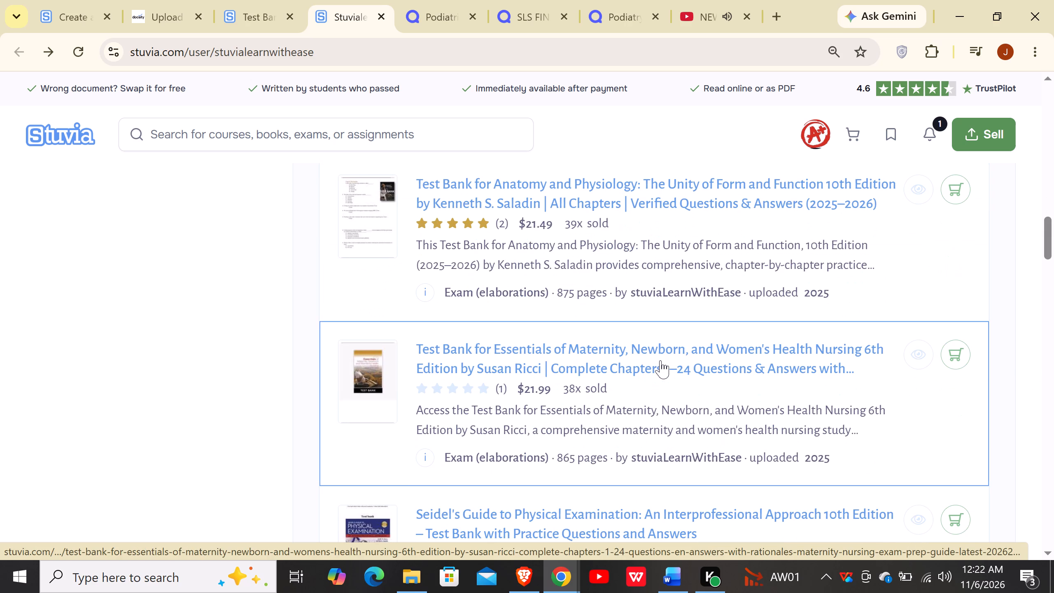
{"action": "scroll", "coordinate": [660, 360], "scroll_direction": "down", "scroll_amount": 4}
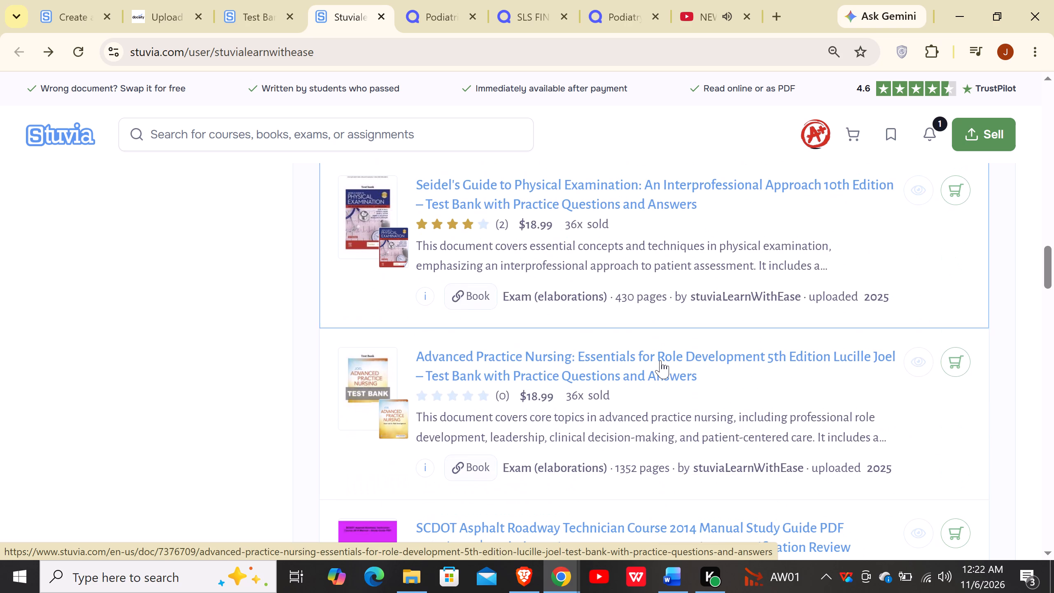
{"action": "scroll", "coordinate": [660, 360], "scroll_direction": "down", "scroll_amount": 2}
{"action": "scroll", "coordinate": [660, 360], "scroll_direction": "up", "scroll_amount": 9}
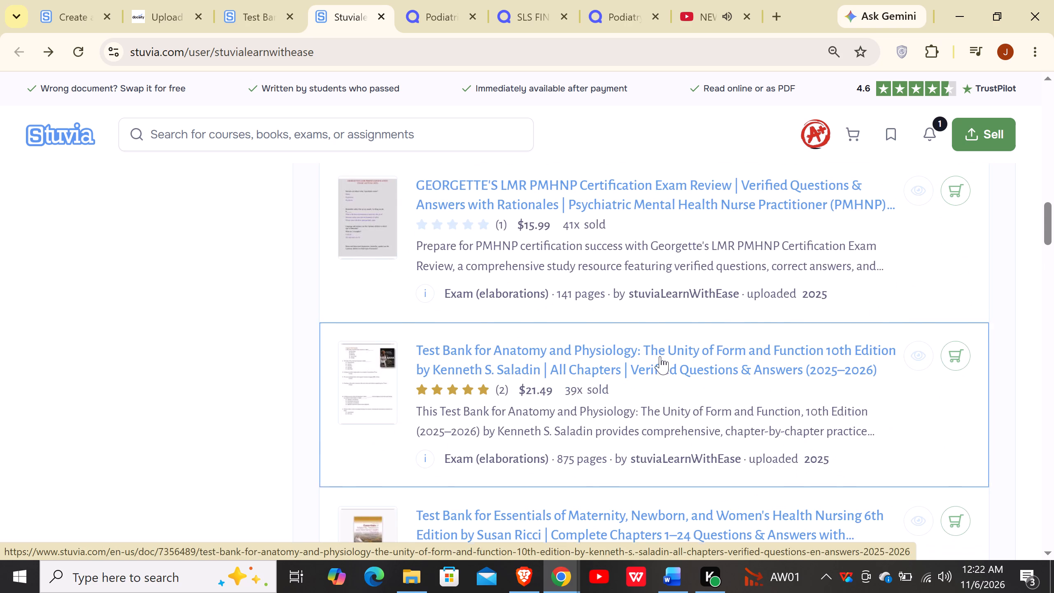
{"action": "scroll", "coordinate": [660, 356], "scroll_direction": "up", "scroll_amount": 3}
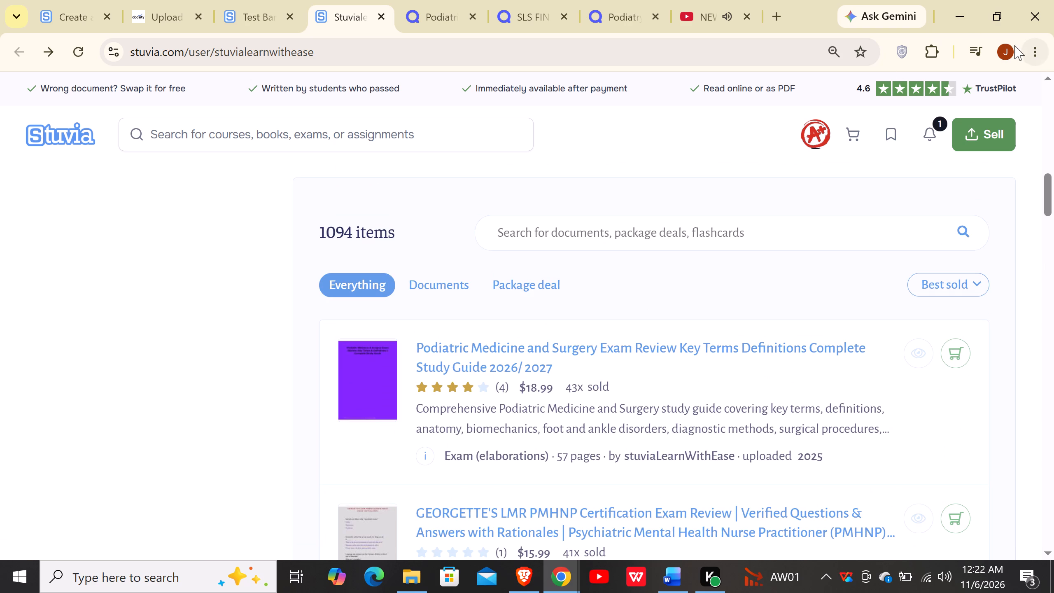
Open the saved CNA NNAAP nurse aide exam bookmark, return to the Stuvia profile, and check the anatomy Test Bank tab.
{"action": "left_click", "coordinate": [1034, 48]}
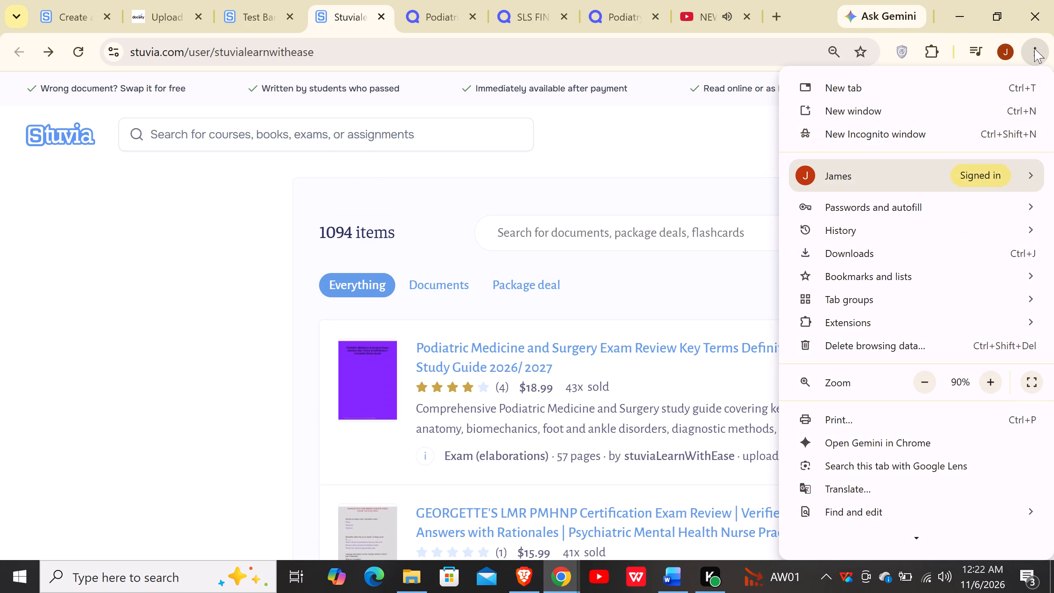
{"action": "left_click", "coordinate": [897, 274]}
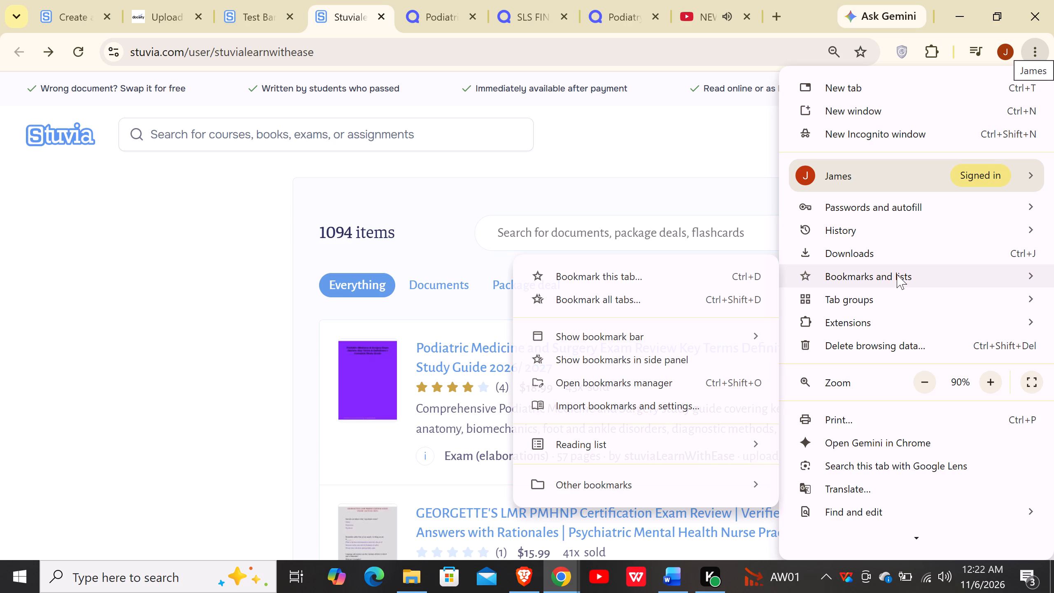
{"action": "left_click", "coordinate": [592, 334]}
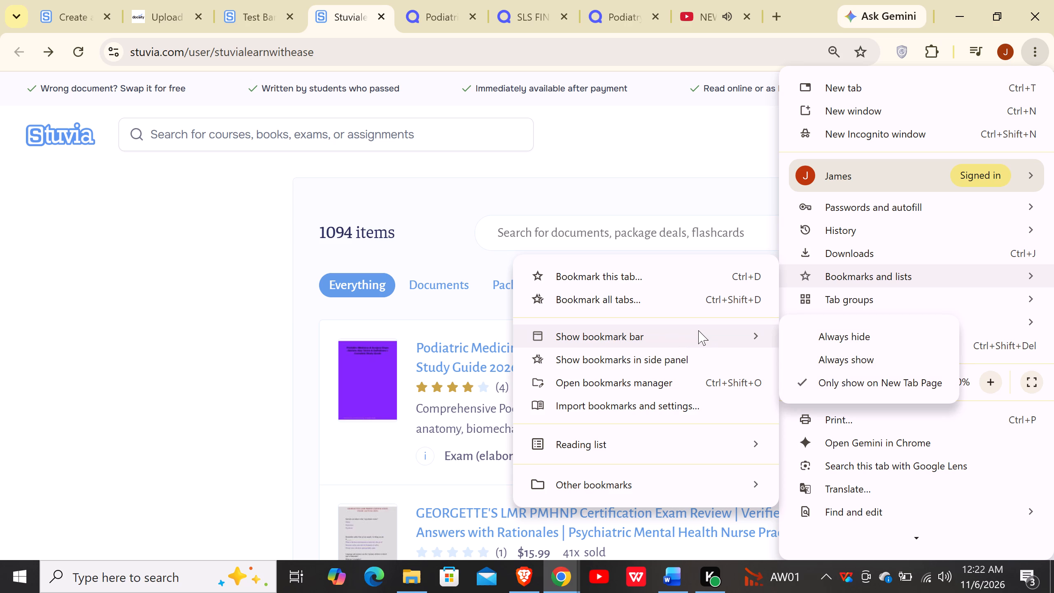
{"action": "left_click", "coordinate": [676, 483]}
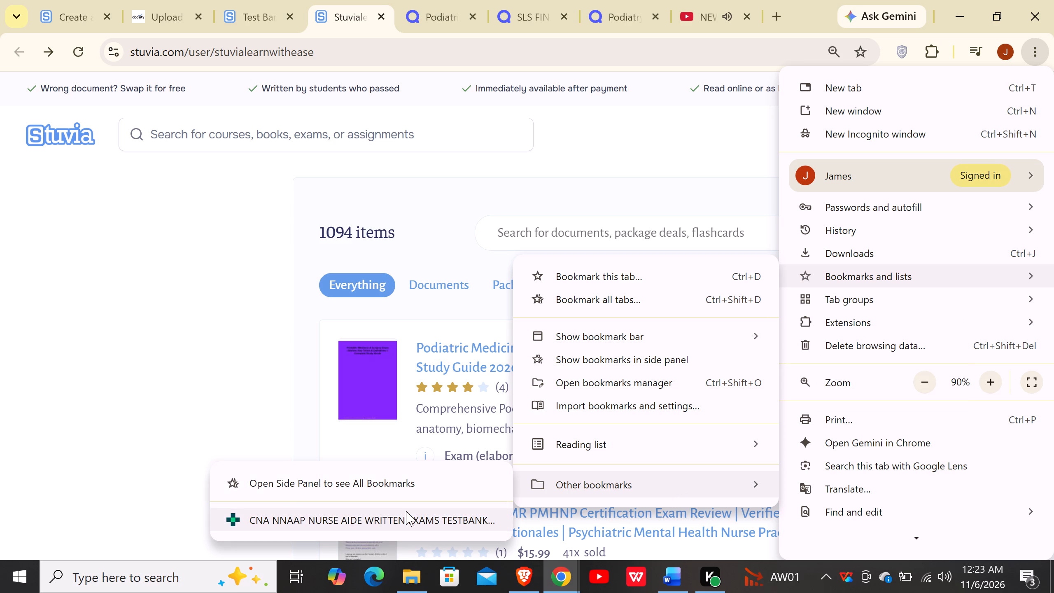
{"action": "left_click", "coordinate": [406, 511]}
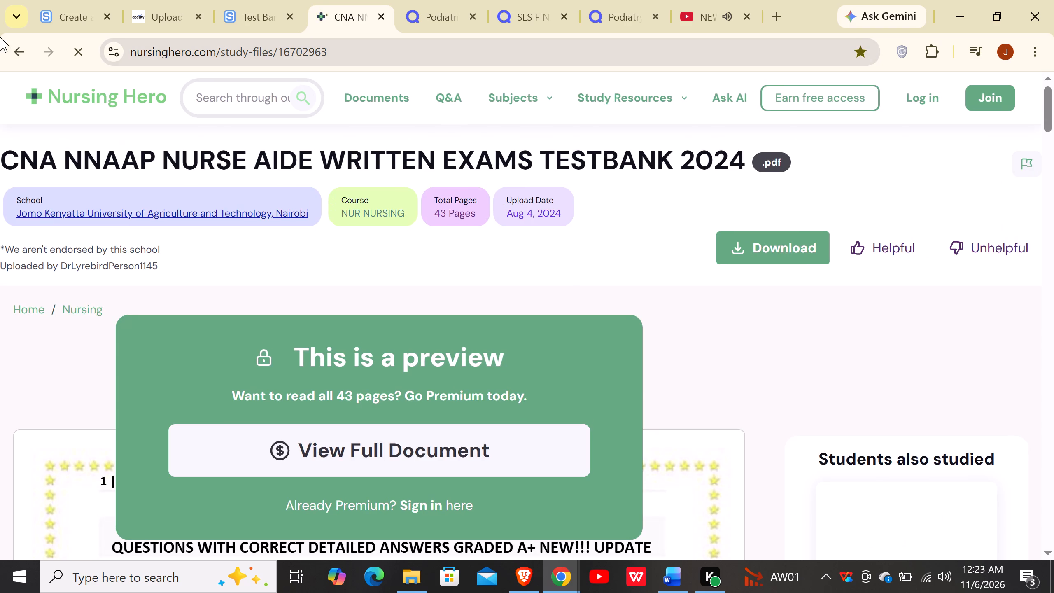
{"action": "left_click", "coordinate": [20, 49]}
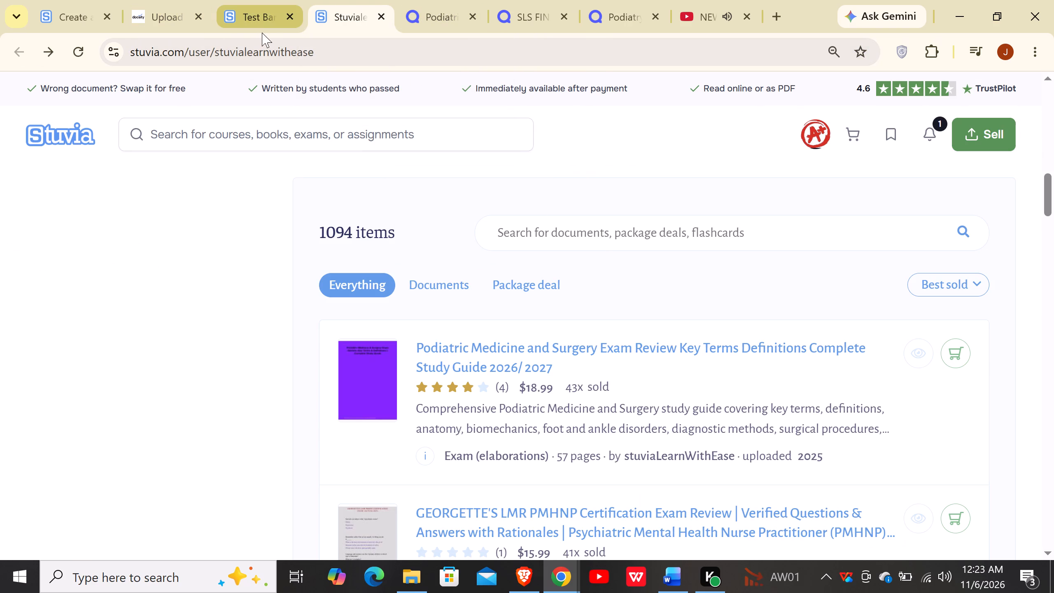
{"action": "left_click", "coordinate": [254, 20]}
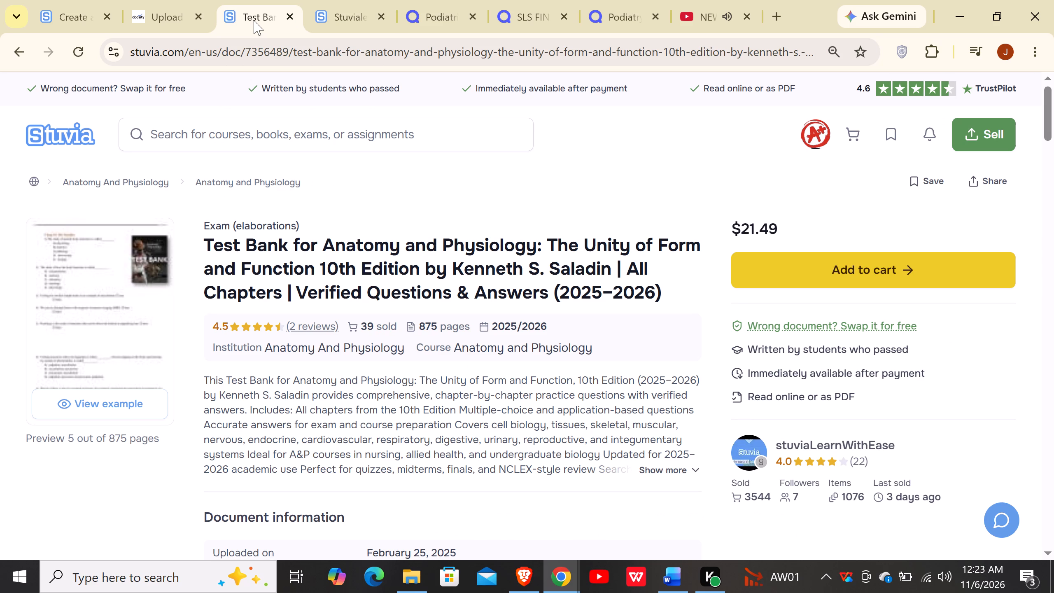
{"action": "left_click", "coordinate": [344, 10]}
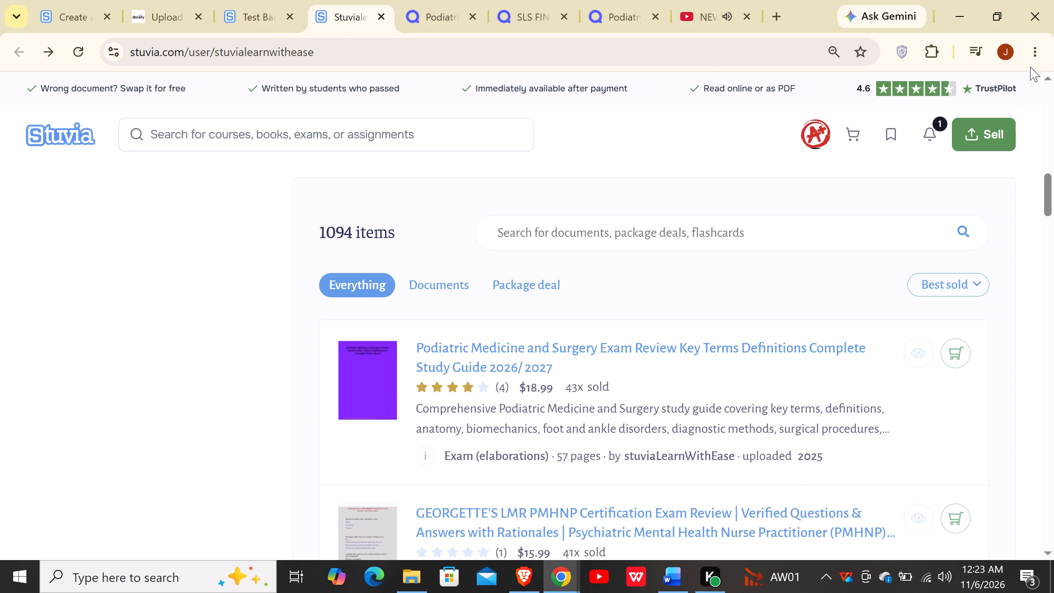
Open the bookmarked CNA NNAAP nurse aide written exams test bank page on Nursing Hero.
{"action": "left_click", "coordinate": [1033, 56]}
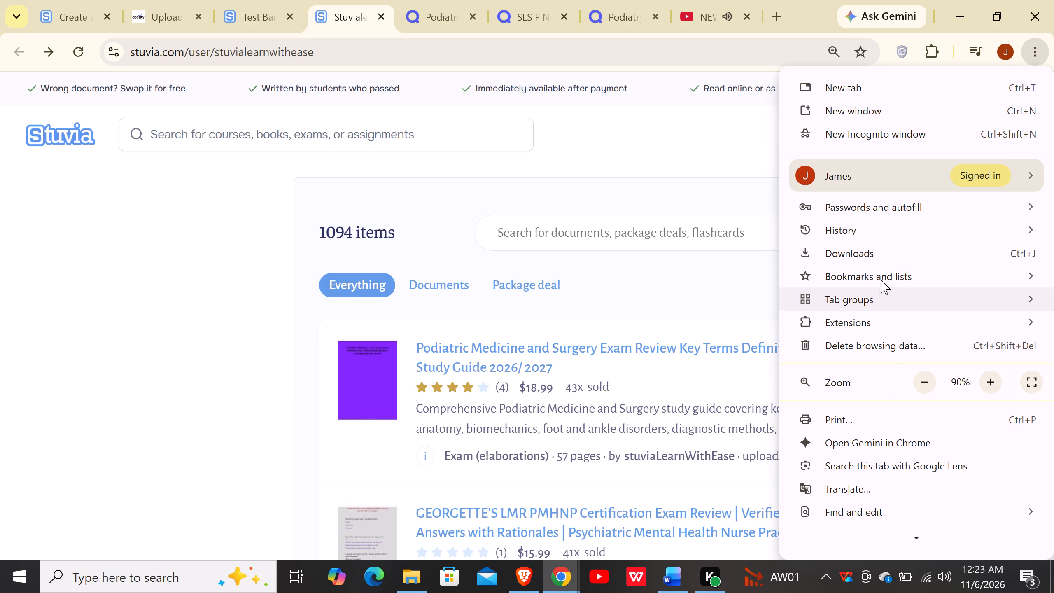
{"action": "left_click", "coordinate": [652, 483]}
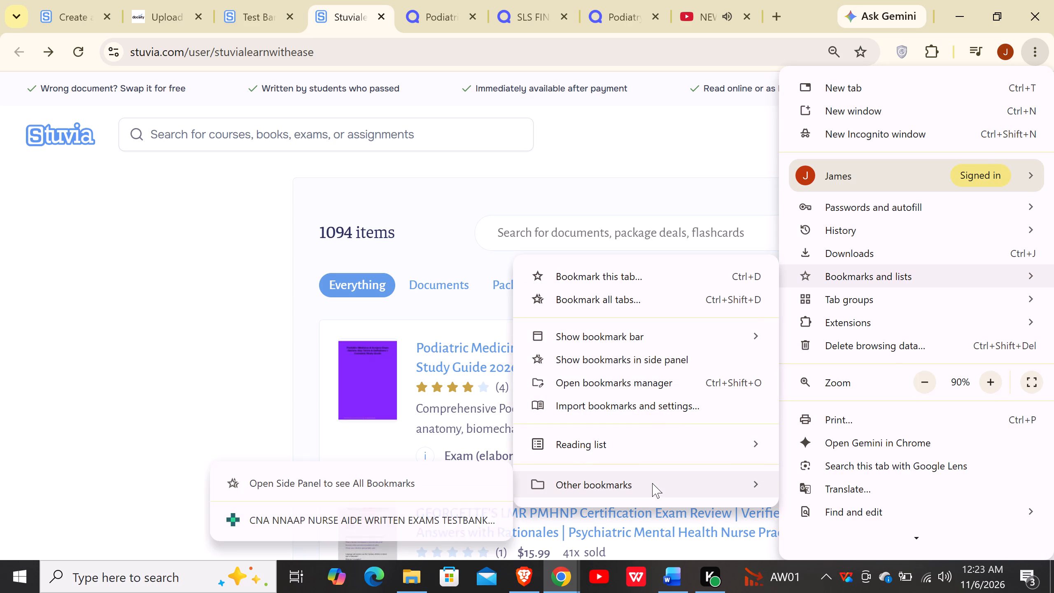
{"action": "left_click", "coordinate": [414, 518]}
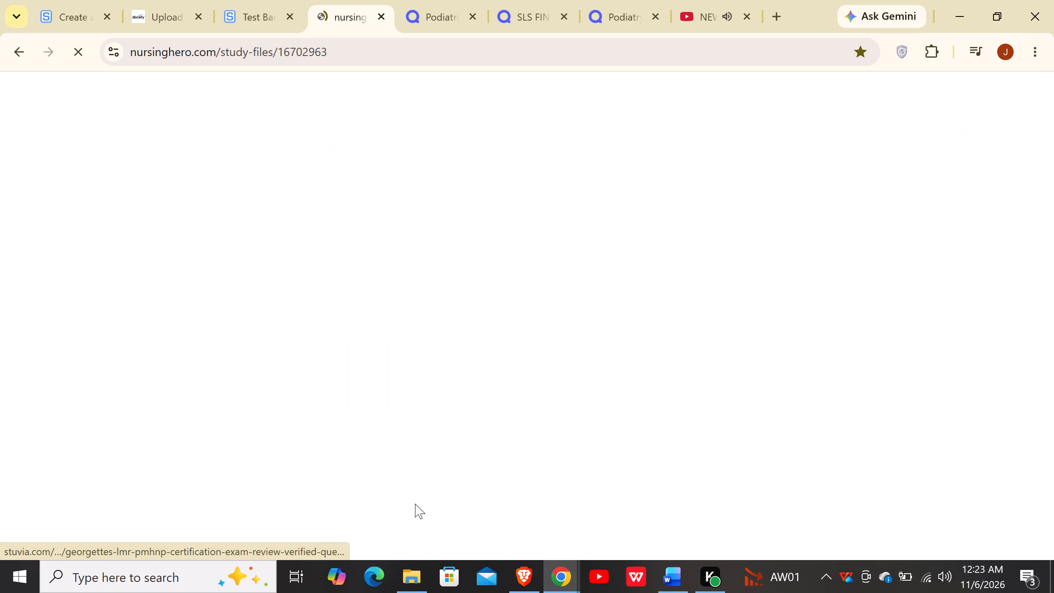
{"action": "left_click", "coordinate": [270, 7]}
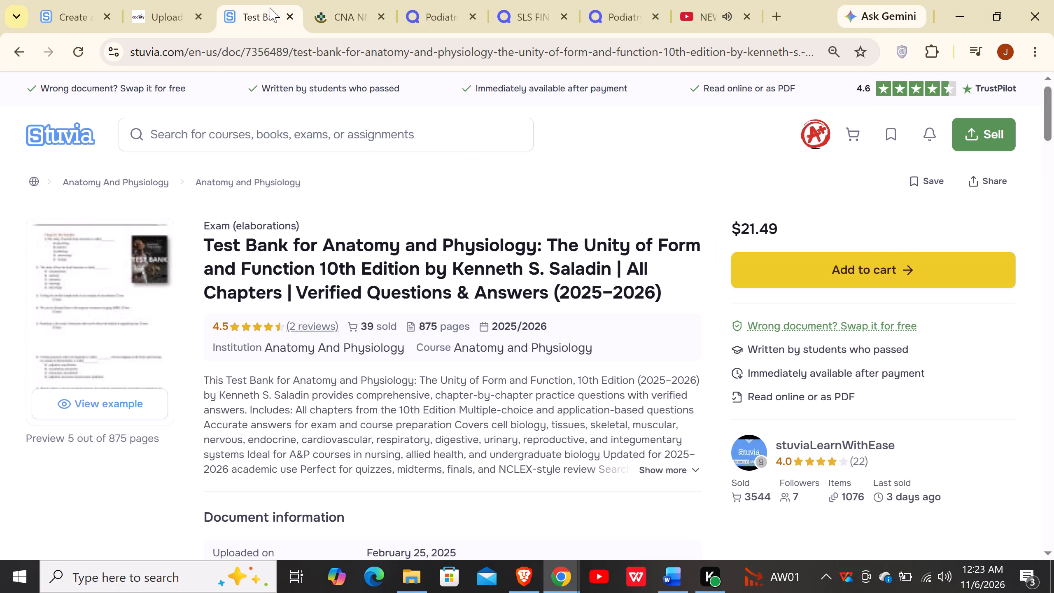
{"action": "left_click", "coordinate": [347, 21]}
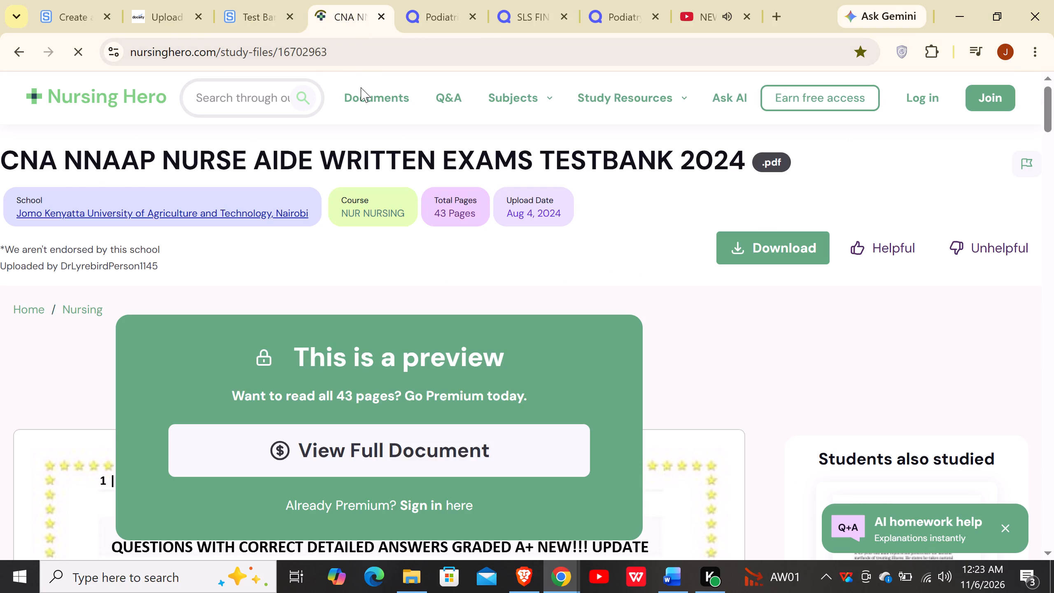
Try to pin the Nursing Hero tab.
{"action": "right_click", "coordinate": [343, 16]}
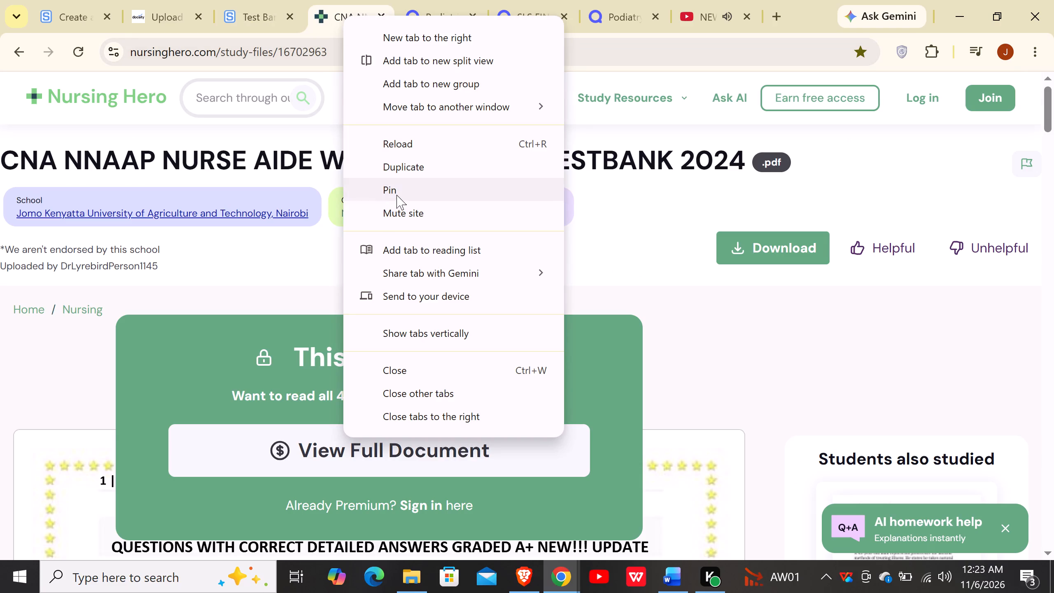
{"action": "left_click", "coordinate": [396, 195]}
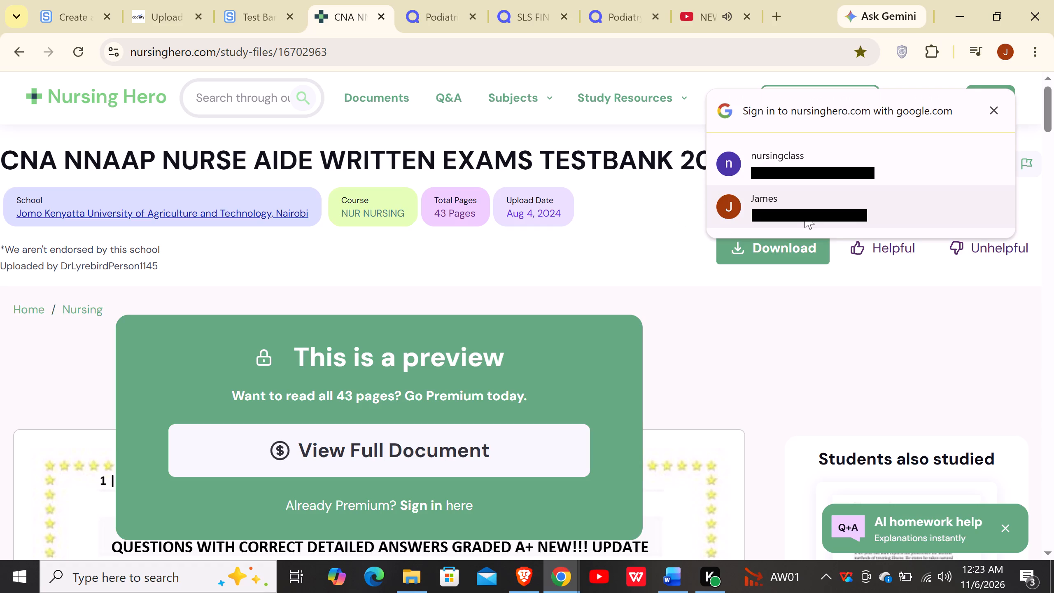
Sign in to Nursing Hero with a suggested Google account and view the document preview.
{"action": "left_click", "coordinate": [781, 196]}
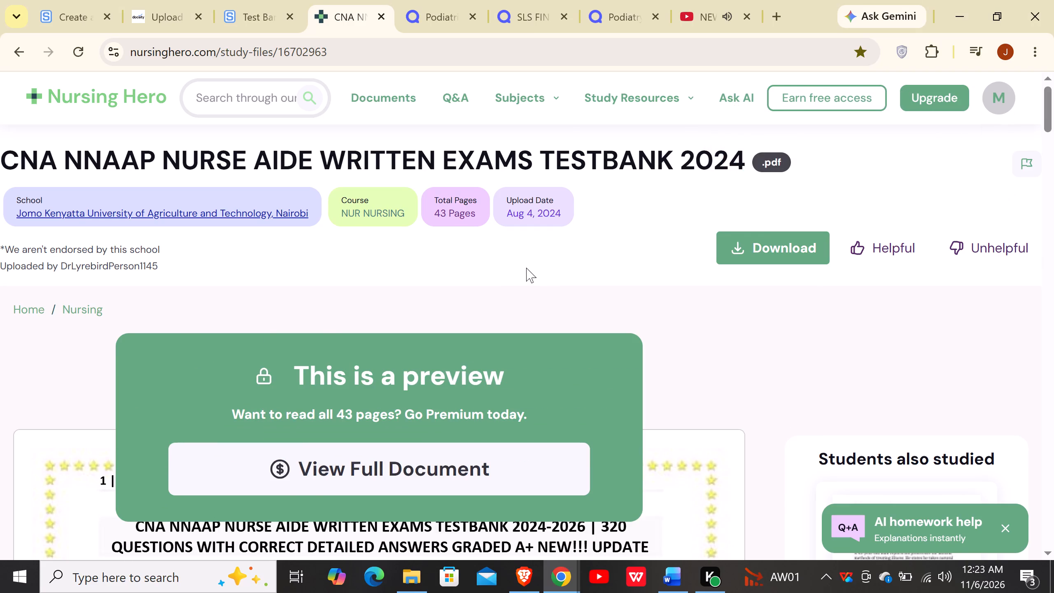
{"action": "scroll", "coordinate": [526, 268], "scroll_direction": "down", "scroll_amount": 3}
Pin the Nursing Hero tab in the browser.
{"action": "right_click", "coordinate": [354, 14]}
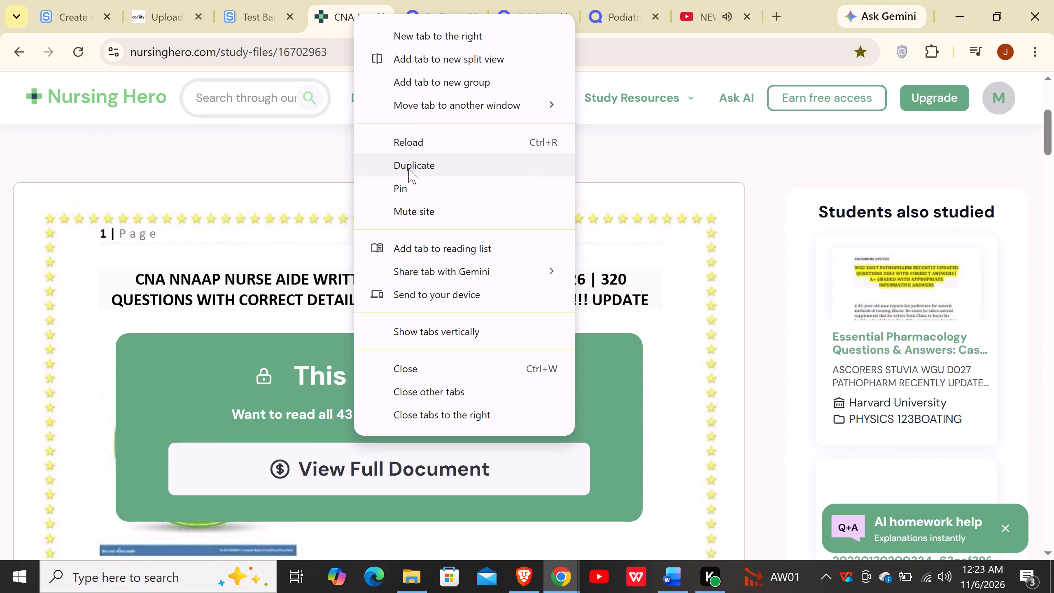
{"action": "left_click", "coordinate": [408, 187]}
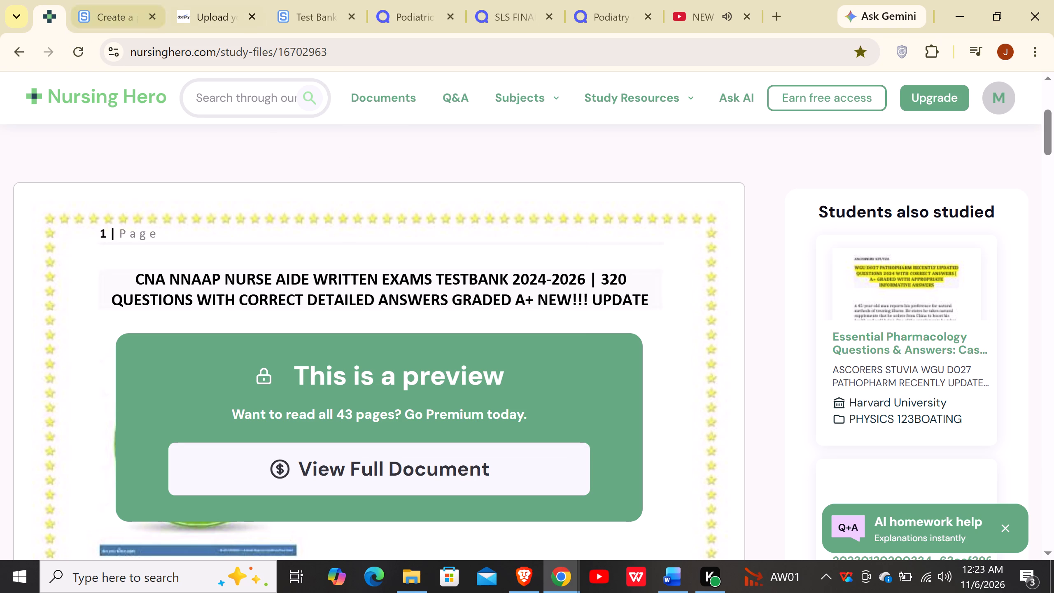
Log out of the current Nursing Hero account and start a new login.
{"action": "left_click", "coordinate": [1016, 95]}
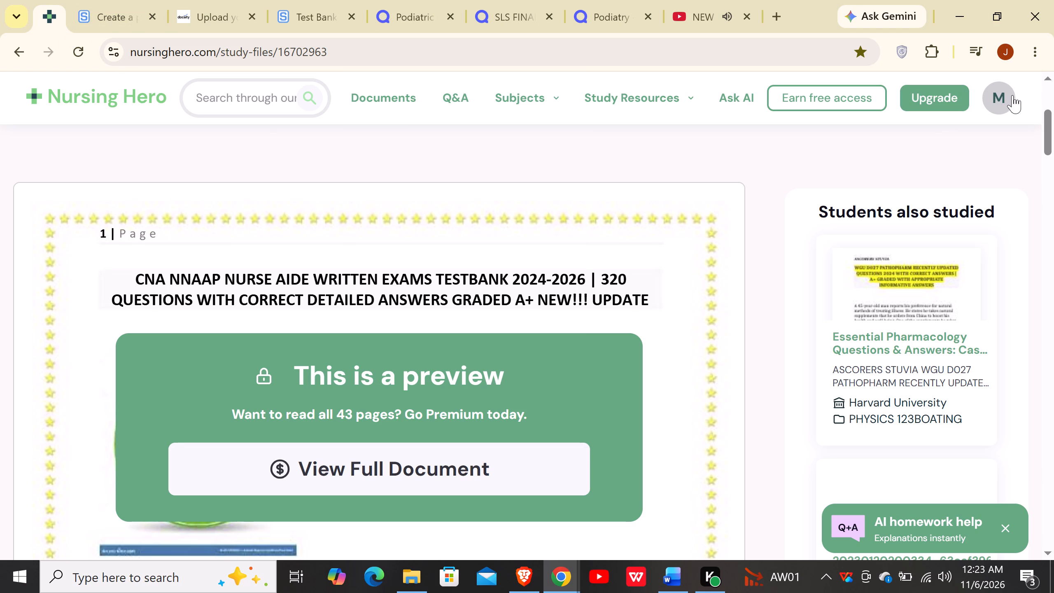
{"action": "left_click", "coordinate": [1011, 96]}
{"action": "left_click", "coordinate": [949, 197]}
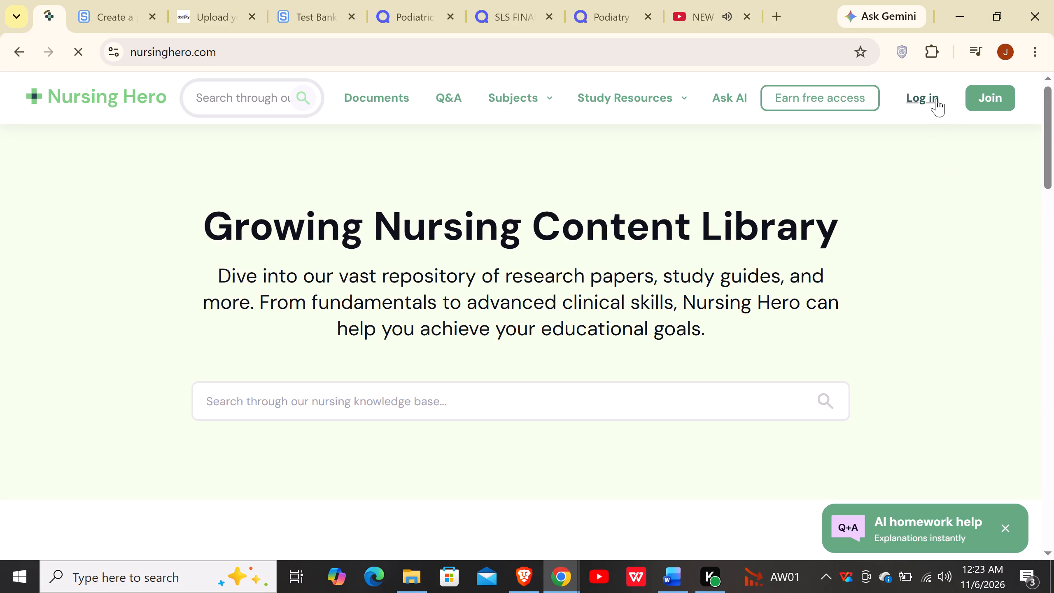
{"action": "left_click", "coordinate": [936, 96]}
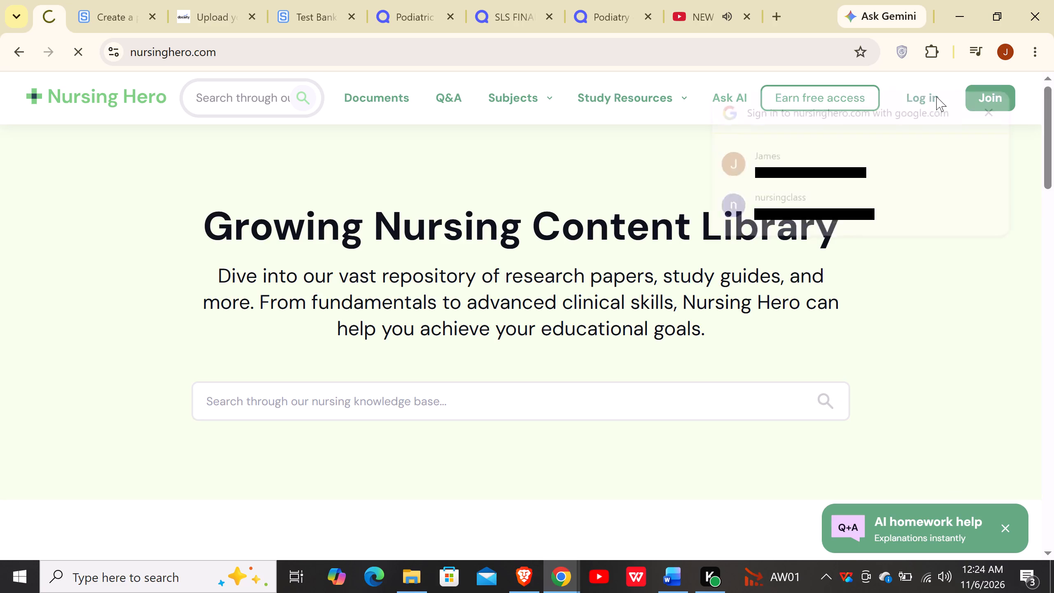